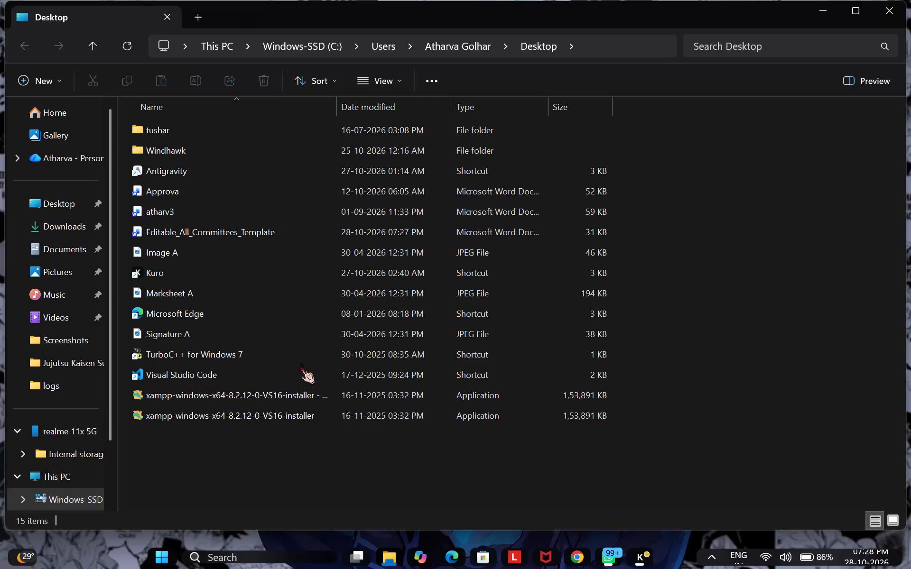
Open the Editable_All_Committees_Template document from the Desktop folder and dismiss the WhatsApp notification covering it.
double_click(307, 237)
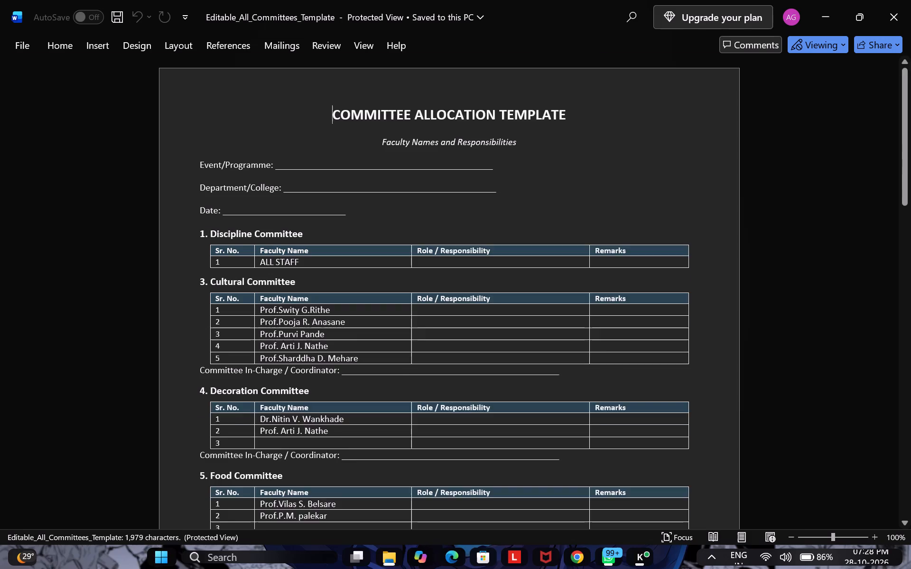
scroll(414, 254, down, 1)
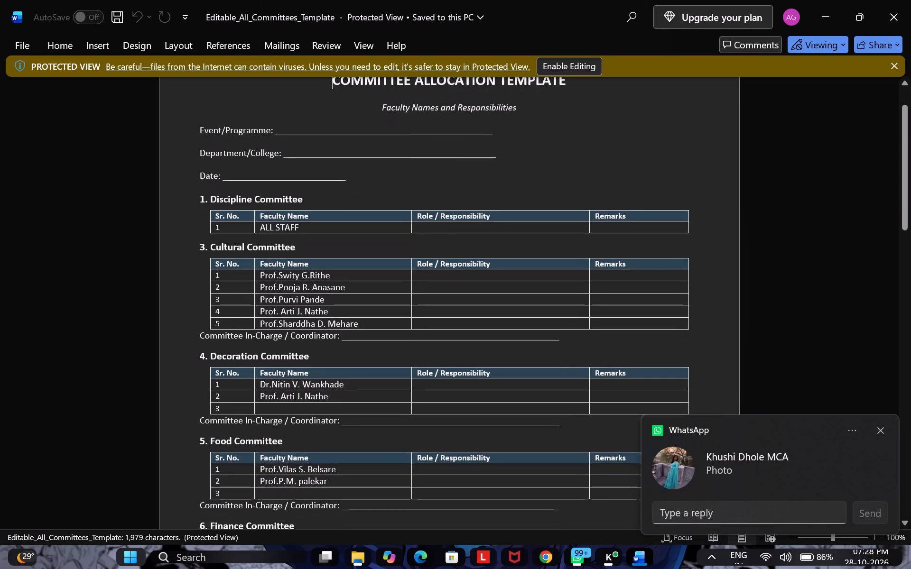
scroll(414, 254, up, 3)
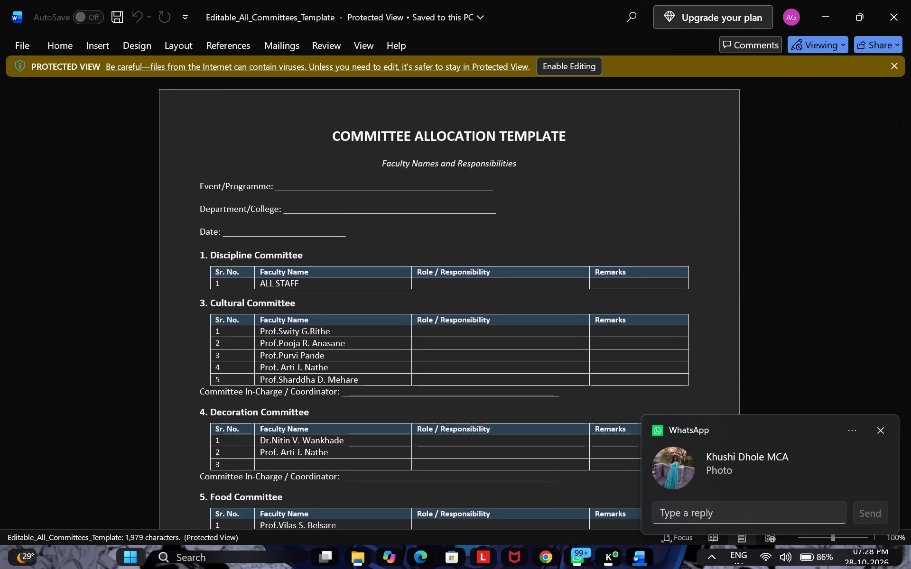
click(882, 430)
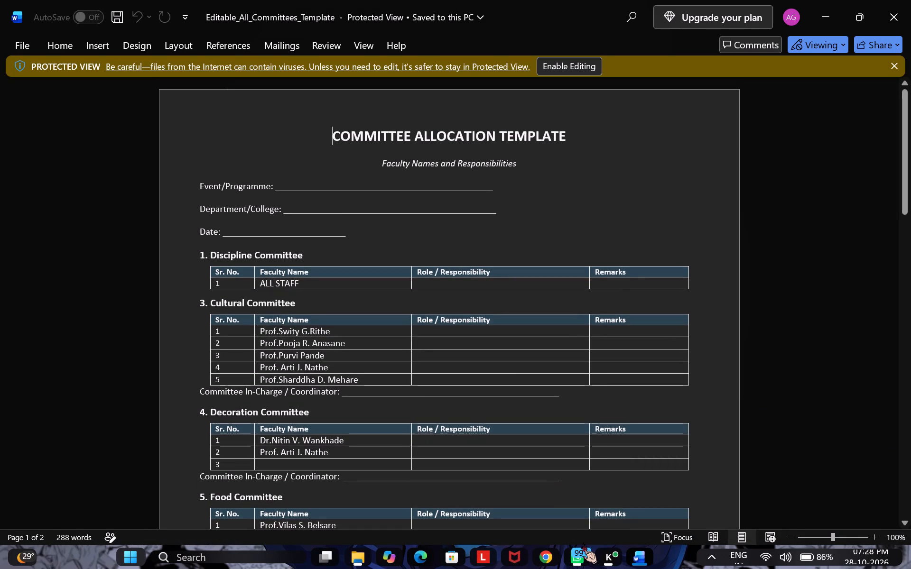
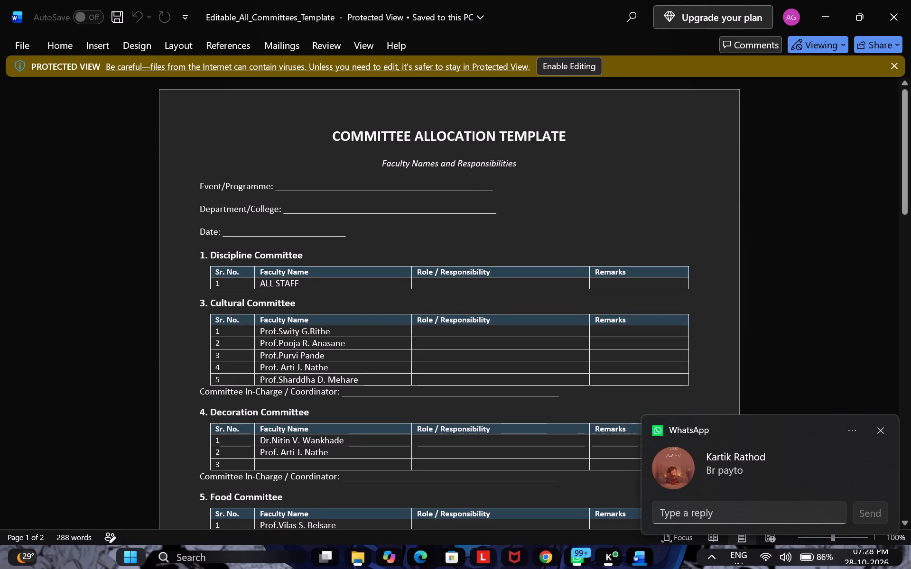
Dismiss the WhatsApp notifications and enable editing of the protected committee allocation template.
click(881, 426)
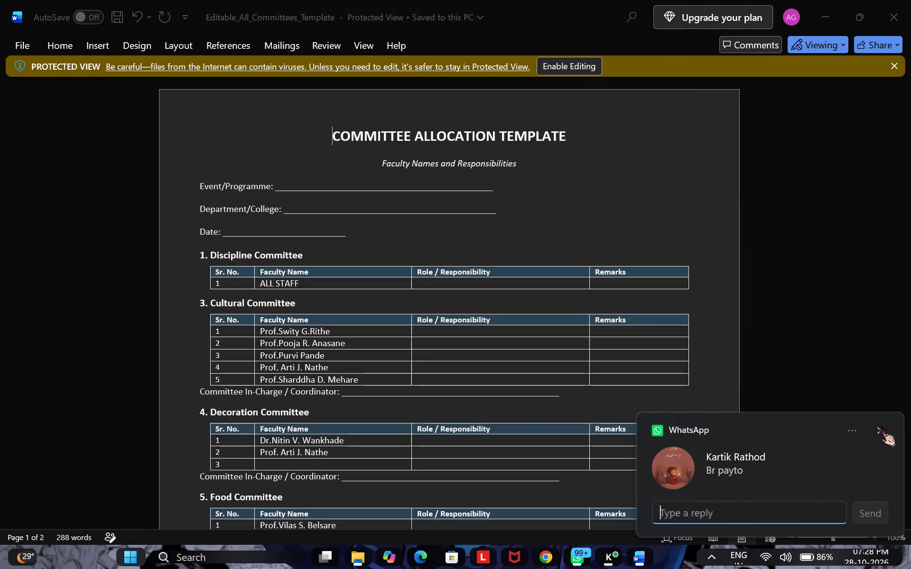
click(557, 71)
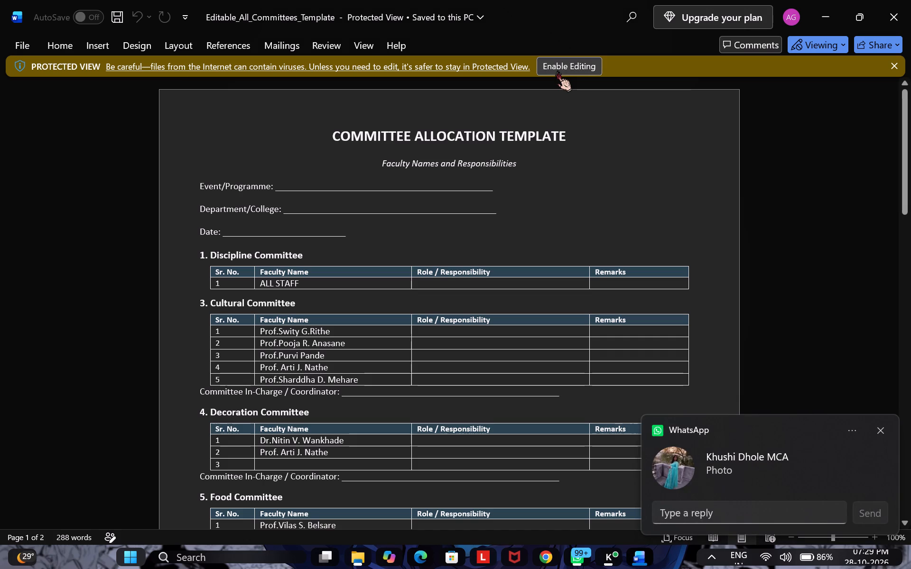
click(878, 424)
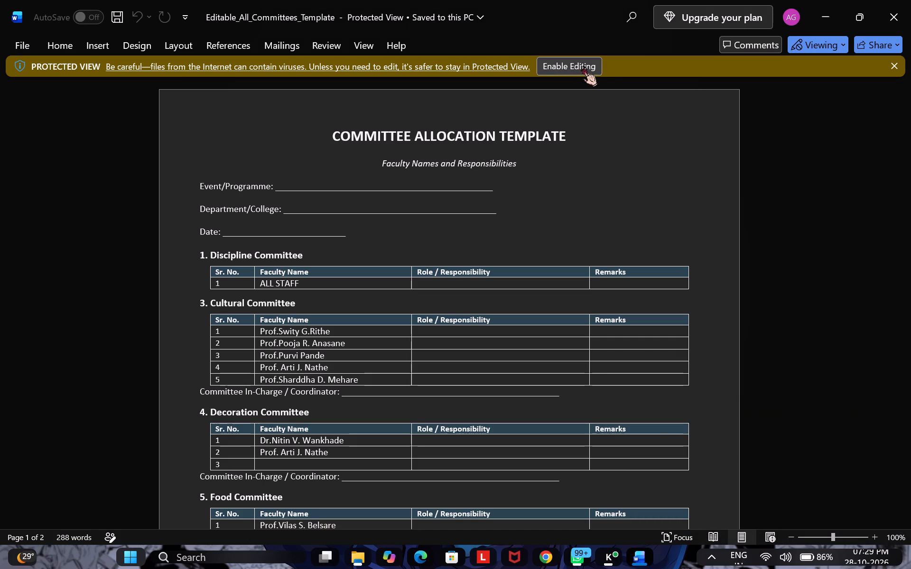
click(582, 65)
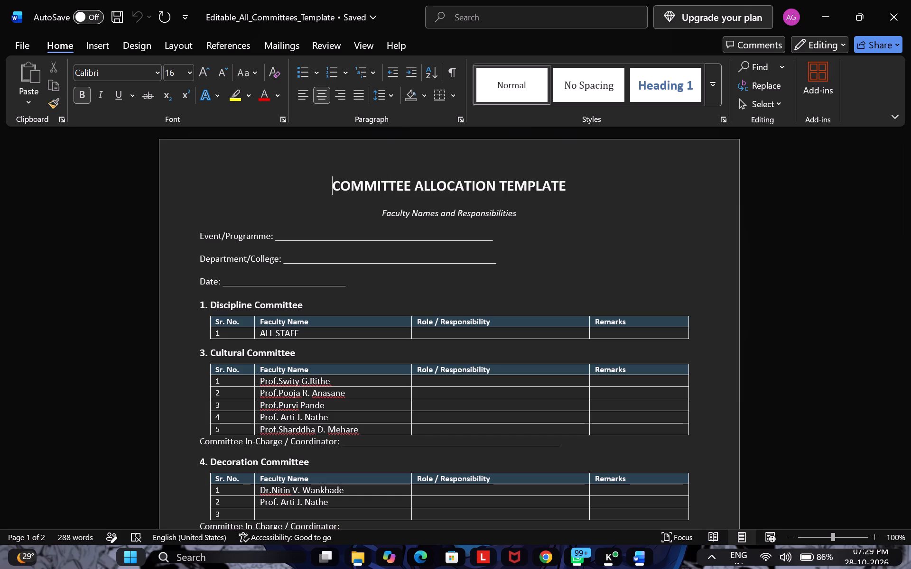
Examine the committee tables from the Discipline Committee through the Photography & Media Committee.
scroll(525, 184, down, 1)
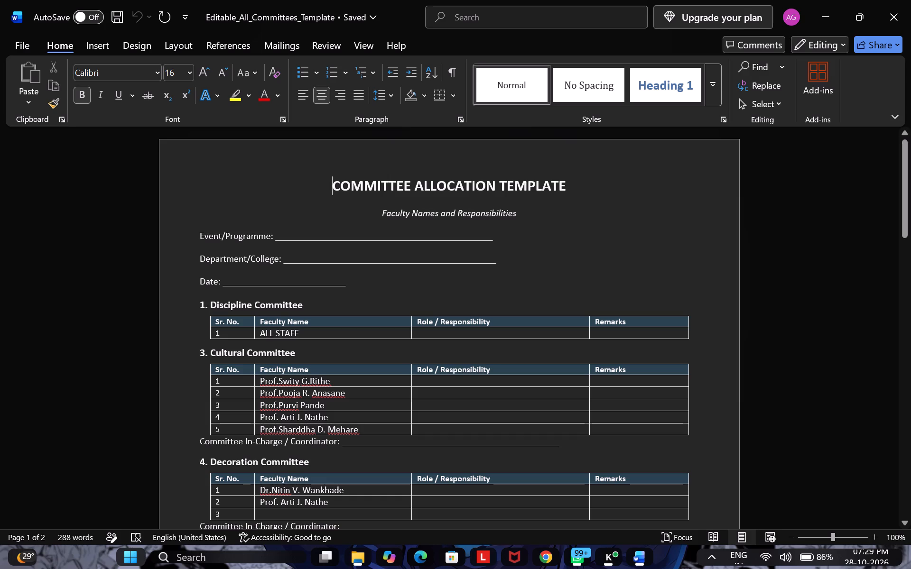
scroll(525, 184, down, 3)
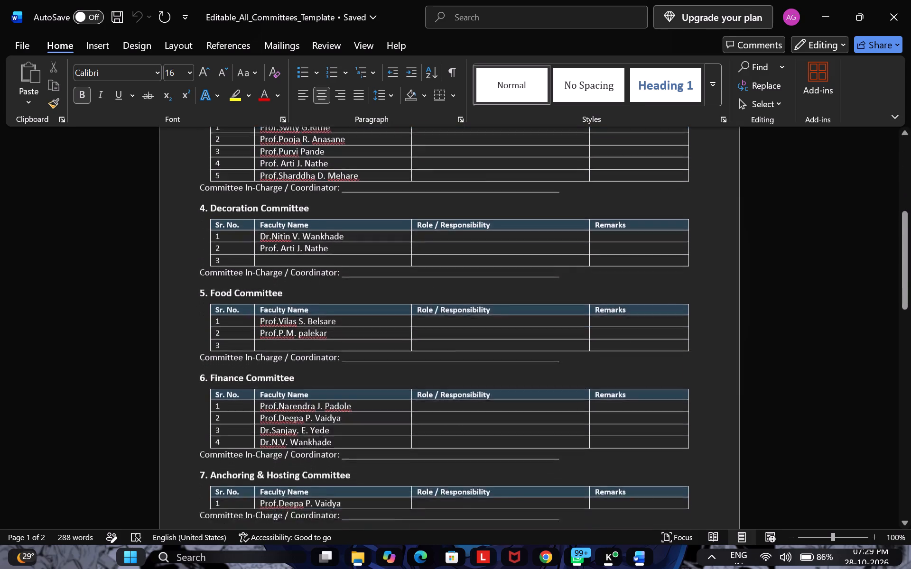
scroll(525, 184, down, 2)
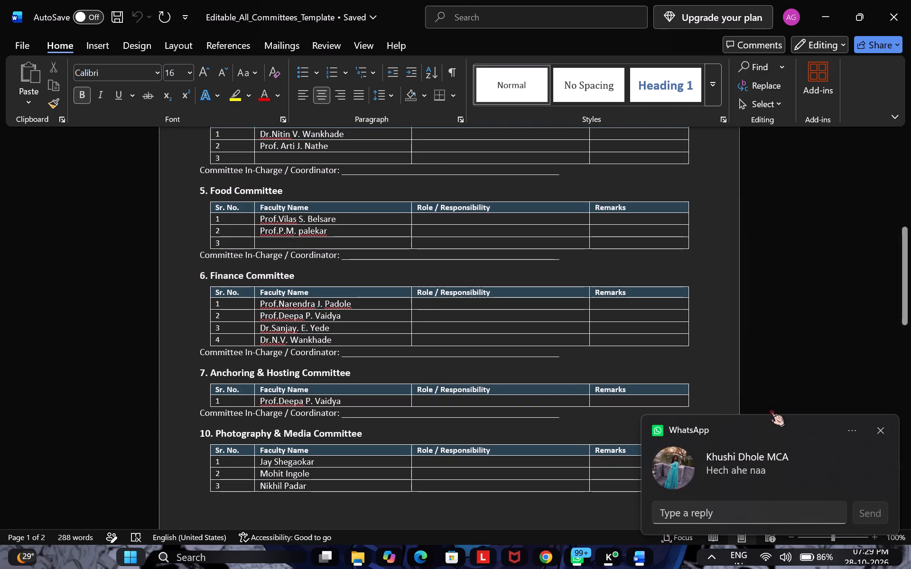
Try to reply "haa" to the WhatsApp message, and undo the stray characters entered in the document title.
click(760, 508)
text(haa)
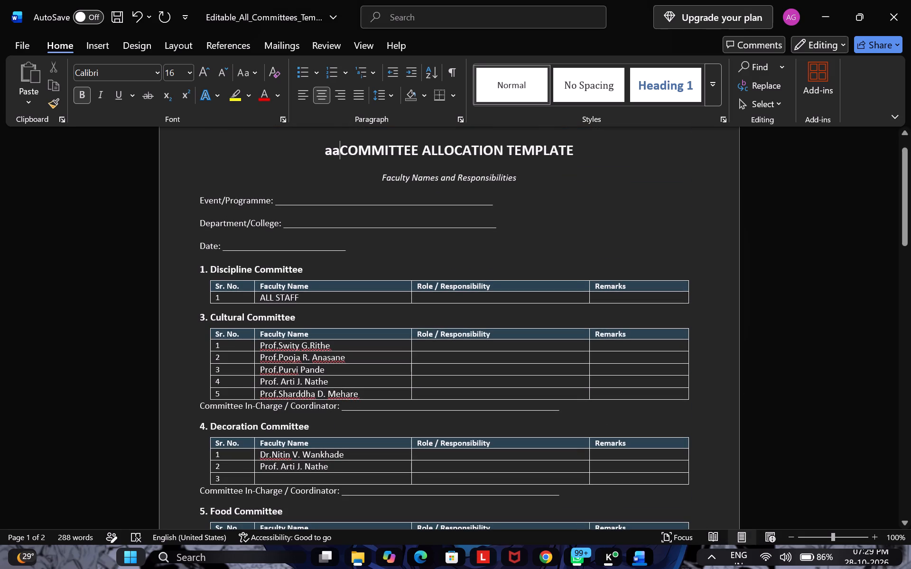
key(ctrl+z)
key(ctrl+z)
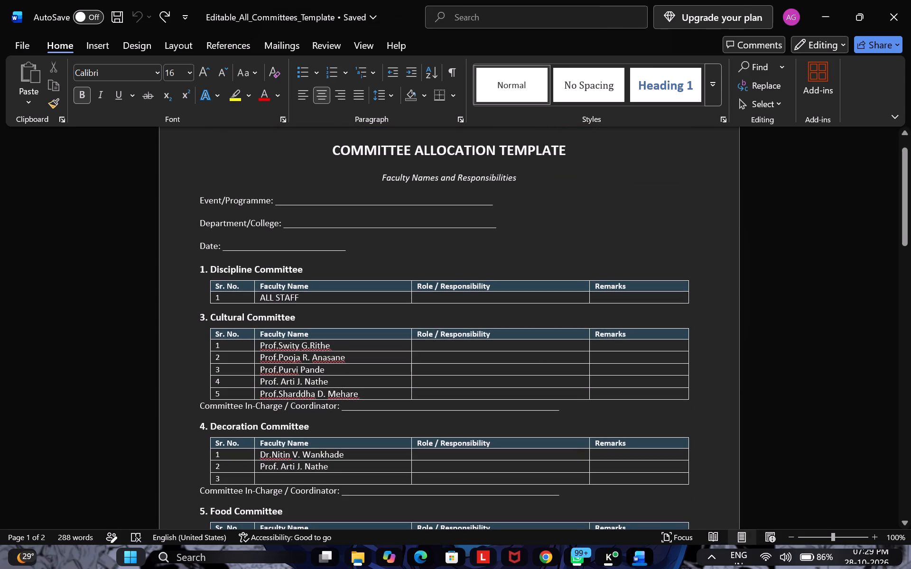
Review the faculty tables again from the top of the template down to the Photography & Media Committee.
scroll(768, 466, up, 2)
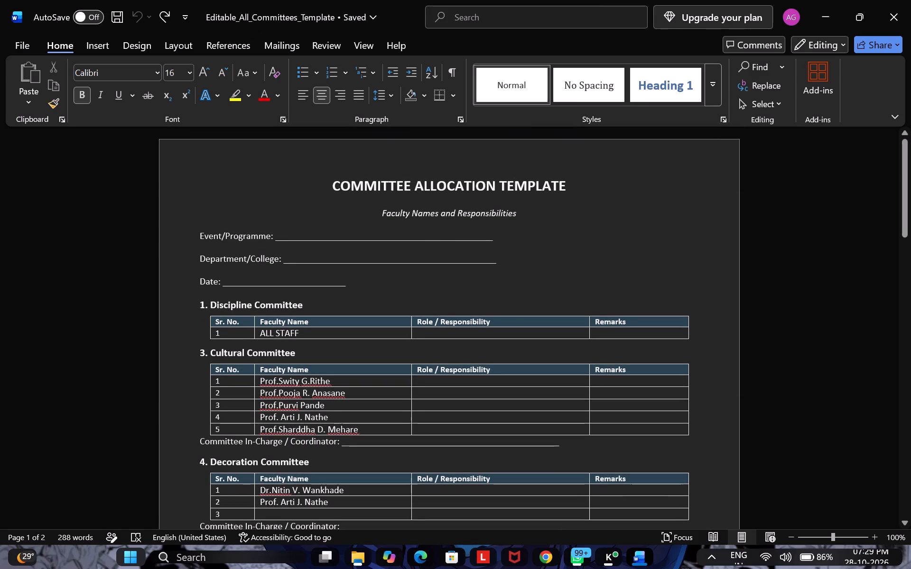
scroll(794, 375, down, 1)
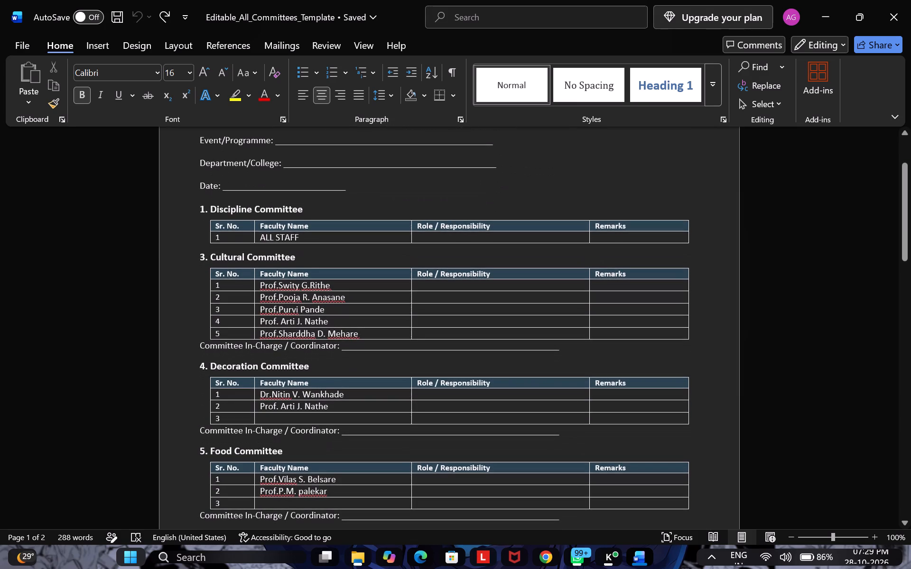
scroll(794, 375, down, 4)
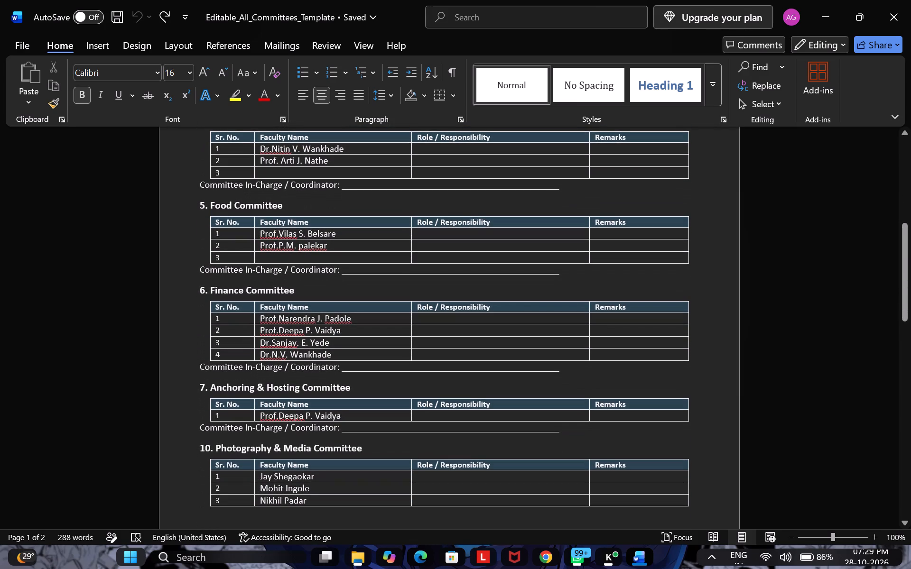
Review the committee tables through both pages, from the Discipline Committee to the Momento Committee.
scroll(794, 375, down, 2)
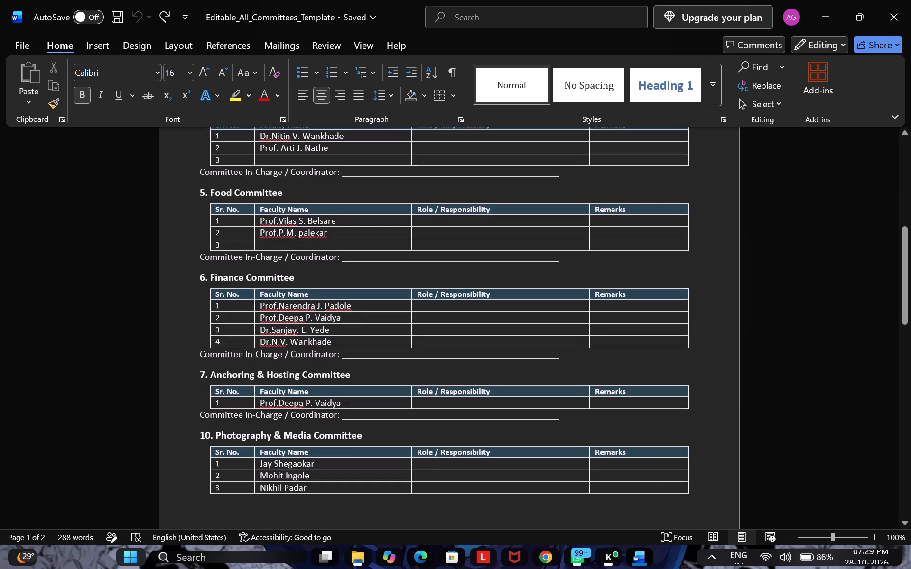
scroll(794, 375, down, 2)
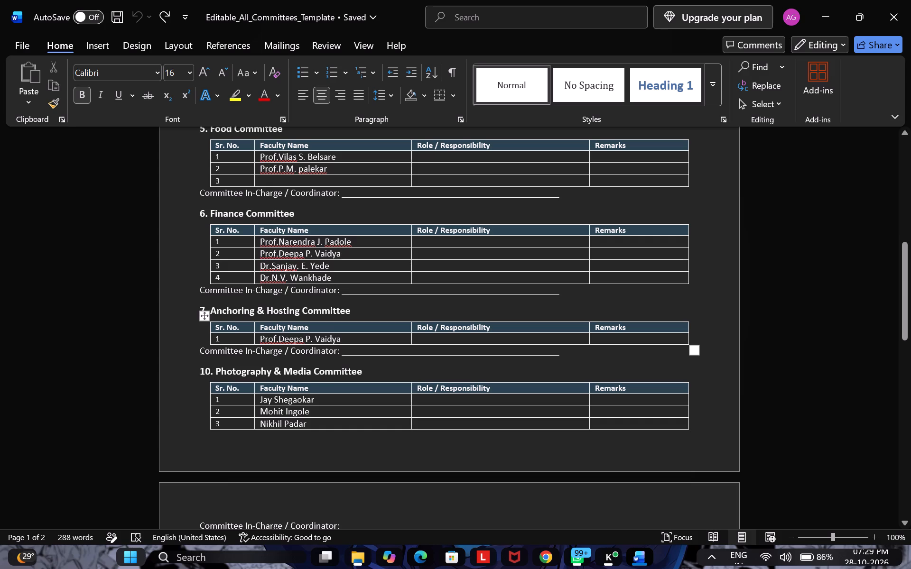
scroll(479, 335, up, 6)
scroll(479, 335, down, 2)
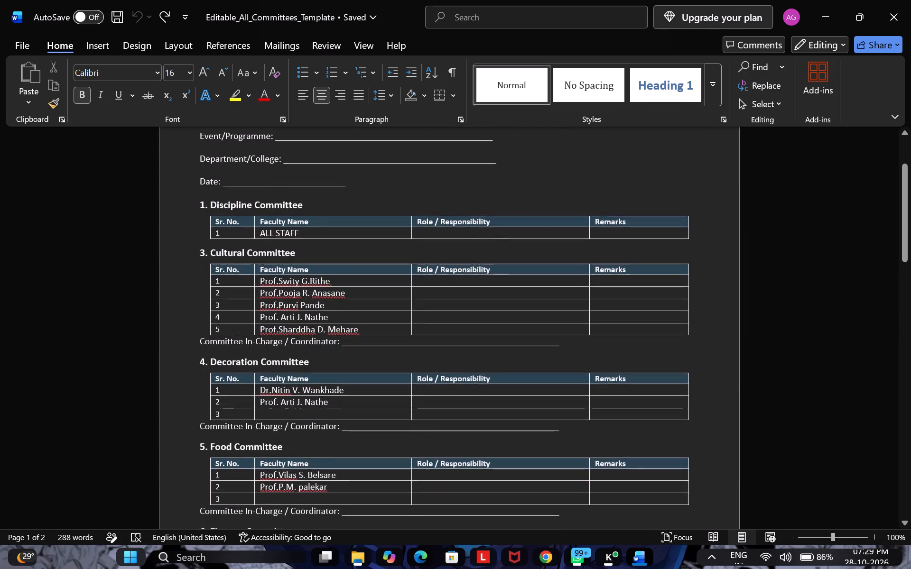
scroll(479, 335, down, 2)
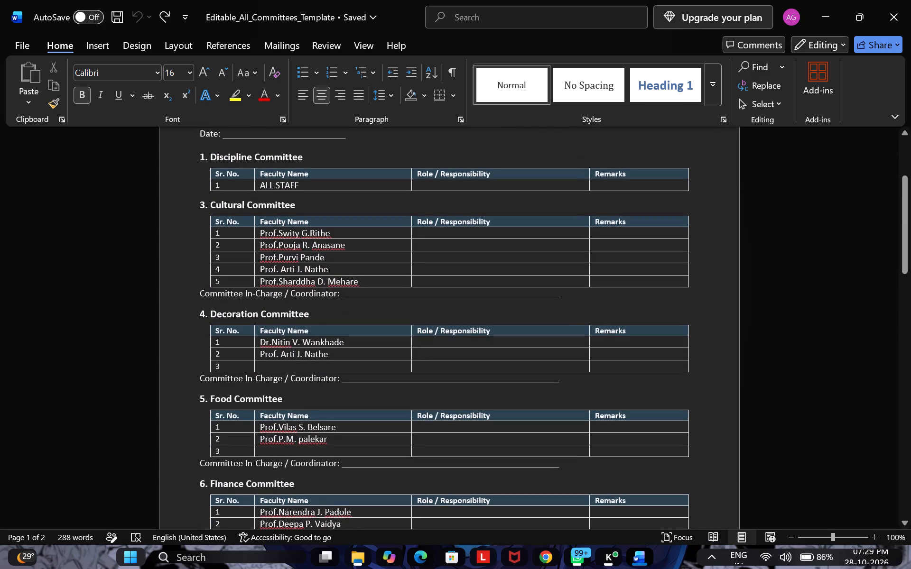
scroll(479, 335, down, 6)
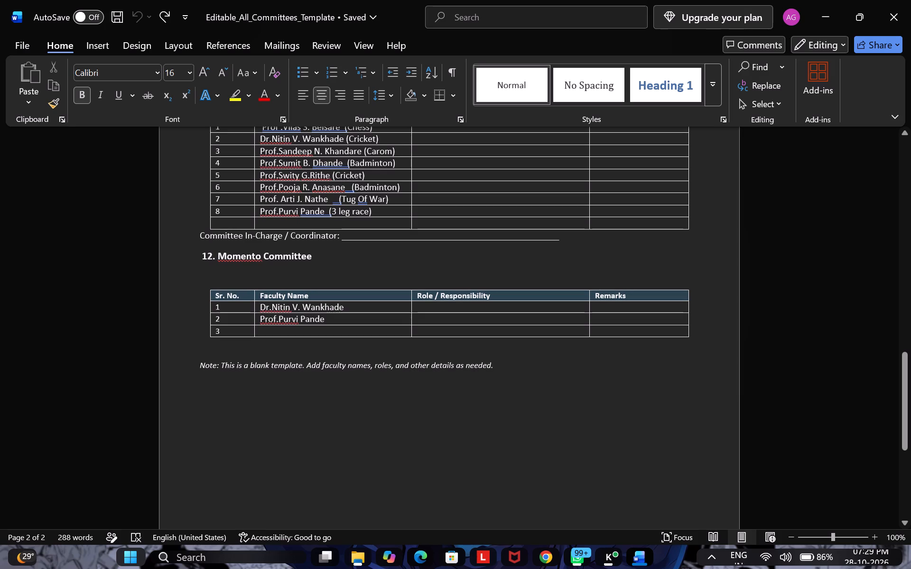
scroll(479, 335, up, 3)
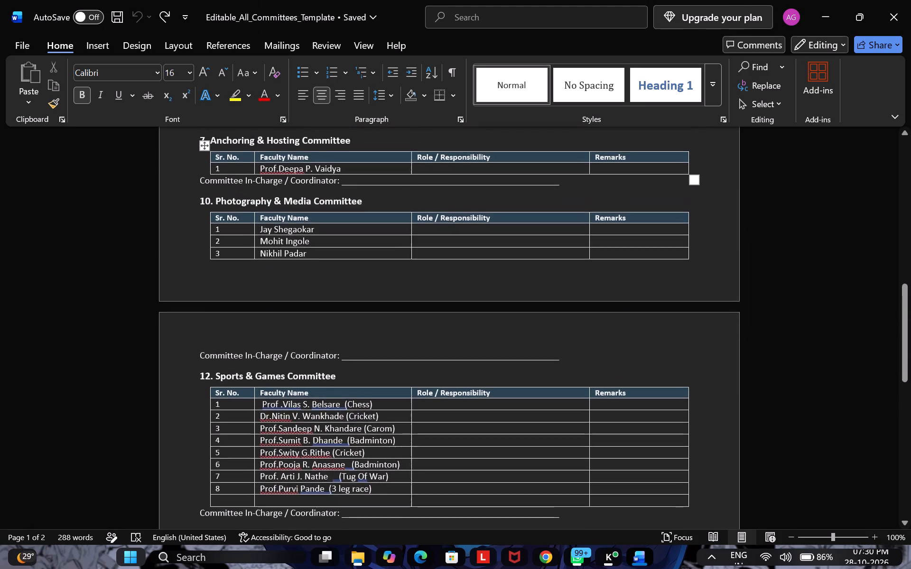
scroll(479, 335, up, 1)
scroll(479, 335, down, 1)
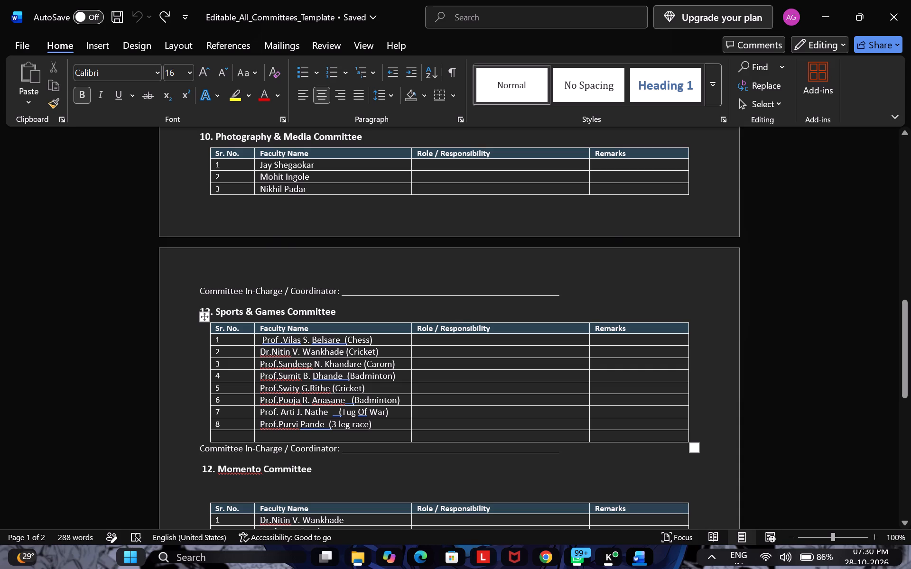
Enter "Staff Coordinator" on the blank of the Committee In-Charge / Coordinator line directly above the Sports & Games Committee heading.
click(525, 341)
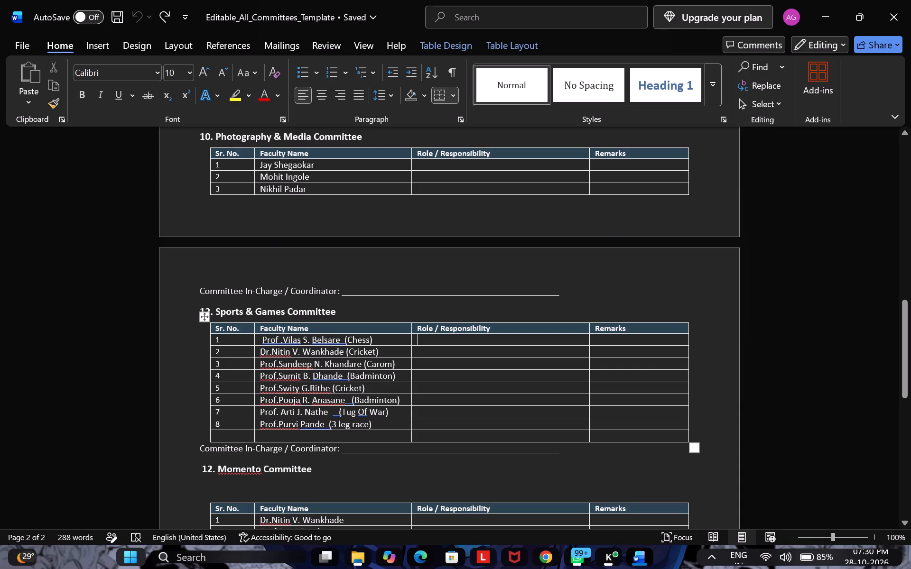
click(397, 283)
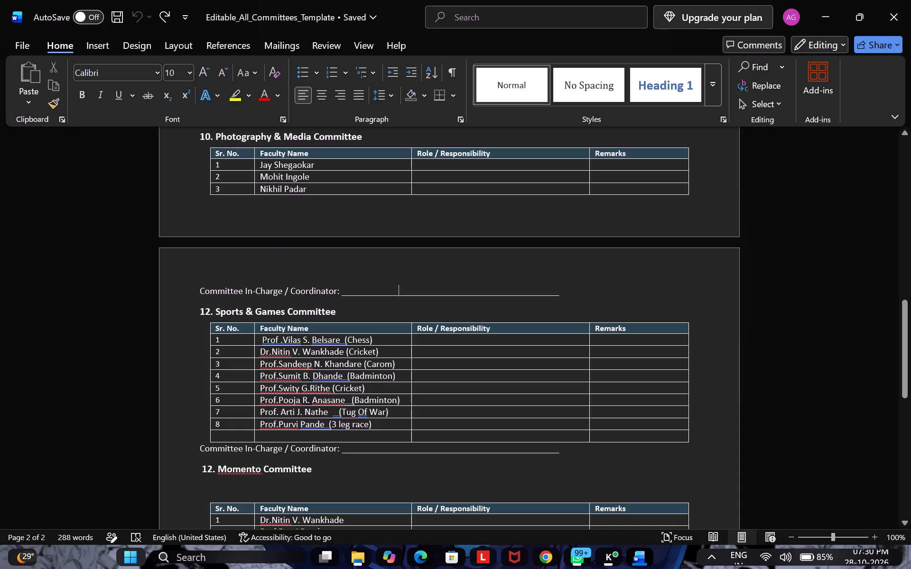
click(349, 286)
key(BackSpace)
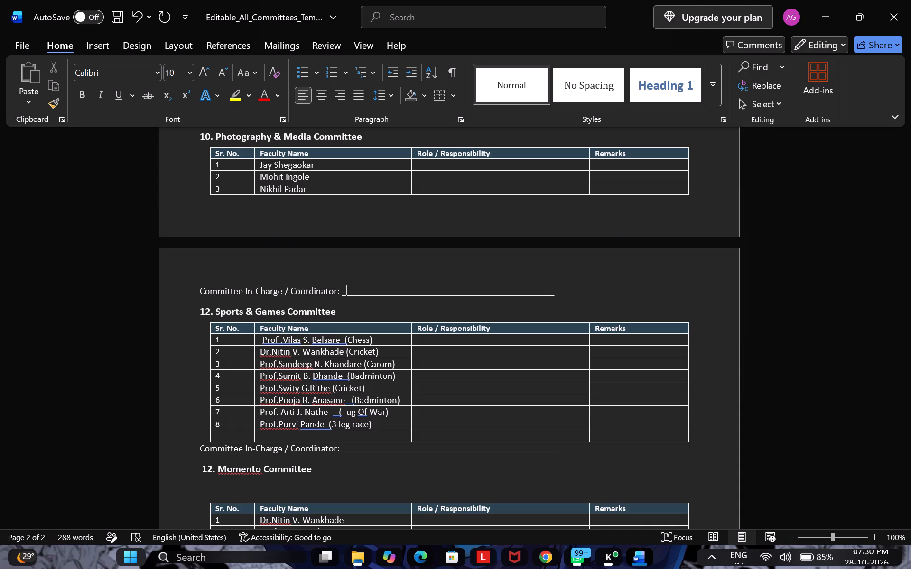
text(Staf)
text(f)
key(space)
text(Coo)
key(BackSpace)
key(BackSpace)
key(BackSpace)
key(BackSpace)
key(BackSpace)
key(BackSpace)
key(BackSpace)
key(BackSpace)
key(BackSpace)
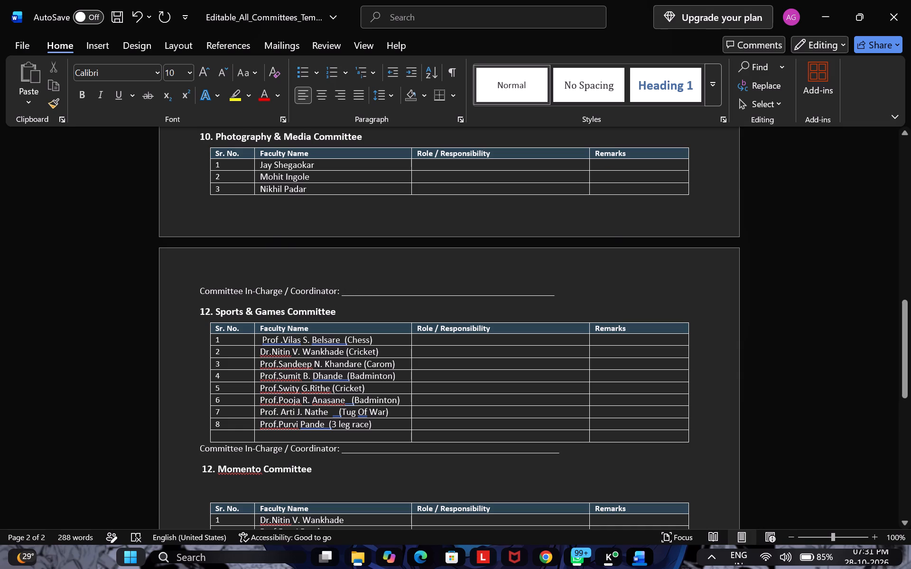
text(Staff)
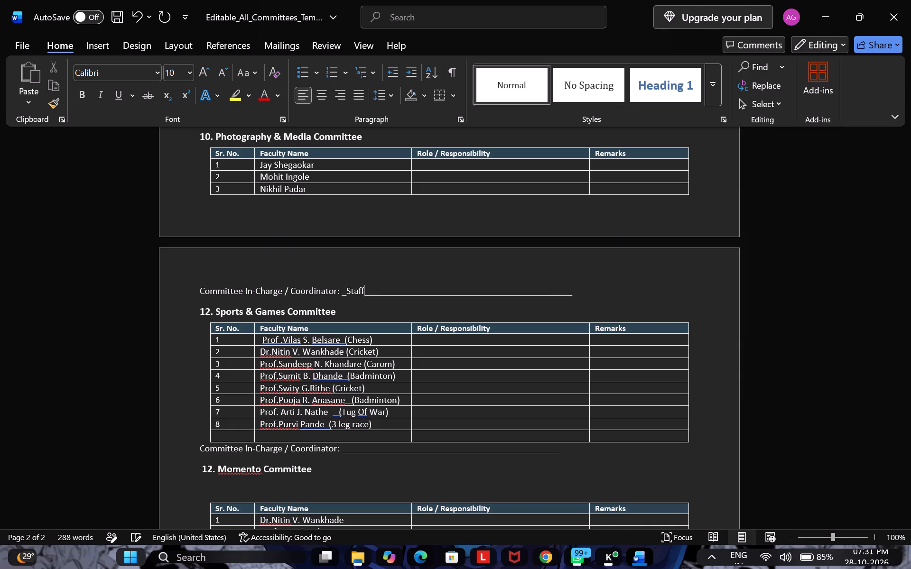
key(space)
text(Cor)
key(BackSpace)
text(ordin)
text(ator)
Delete the word "Coordinator" after "Staff" on the blank above the Sports & Games Committee heading.
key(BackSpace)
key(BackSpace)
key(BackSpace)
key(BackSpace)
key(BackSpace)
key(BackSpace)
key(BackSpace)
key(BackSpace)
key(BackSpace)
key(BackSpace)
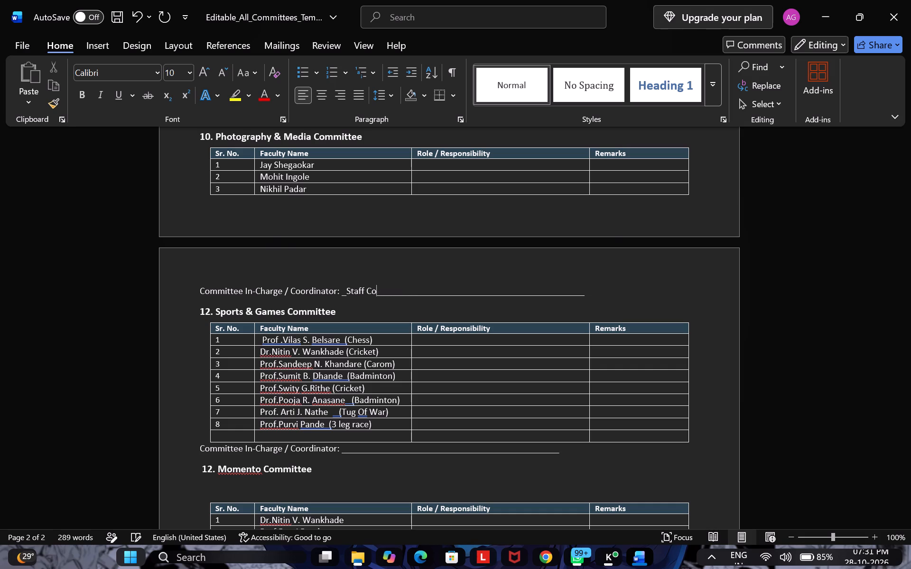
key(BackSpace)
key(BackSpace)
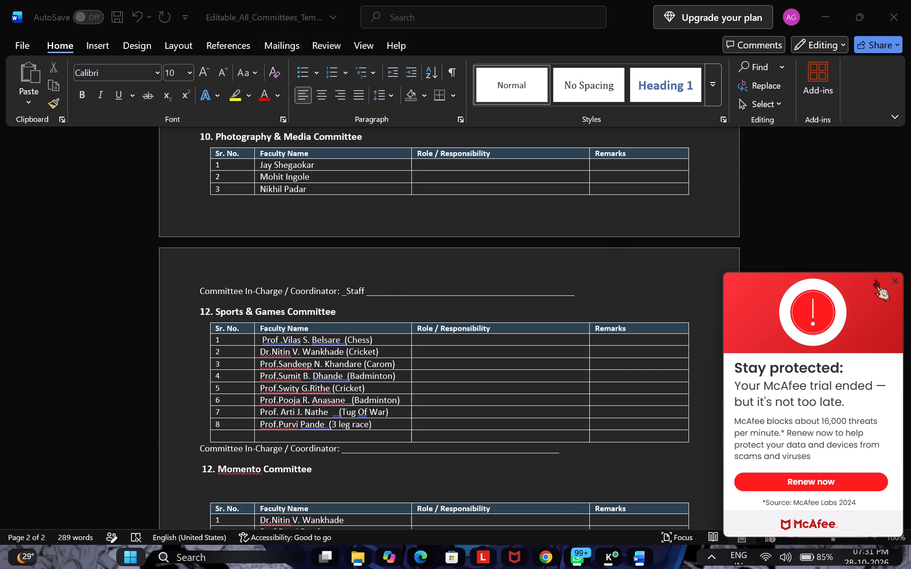
Dismiss the McAfee trial renewal pop-up.
click(895, 279)
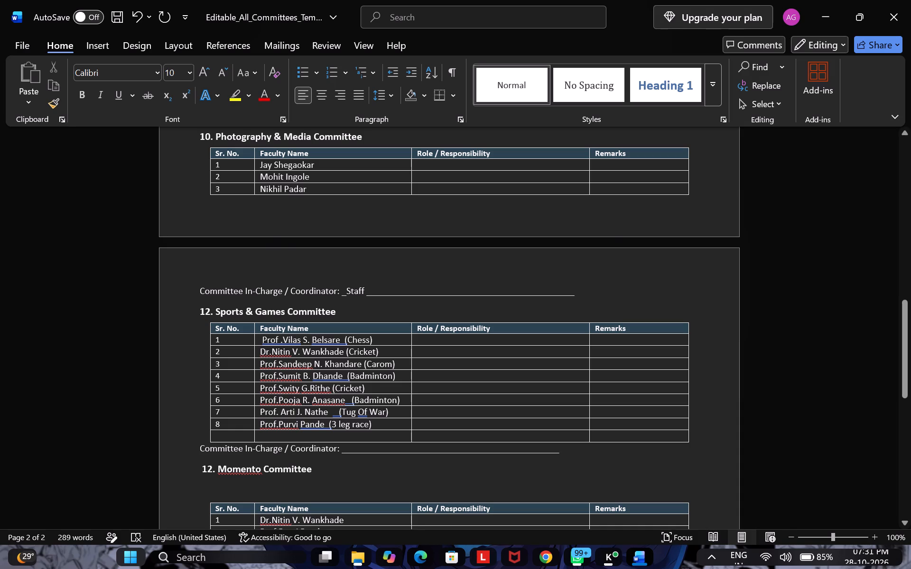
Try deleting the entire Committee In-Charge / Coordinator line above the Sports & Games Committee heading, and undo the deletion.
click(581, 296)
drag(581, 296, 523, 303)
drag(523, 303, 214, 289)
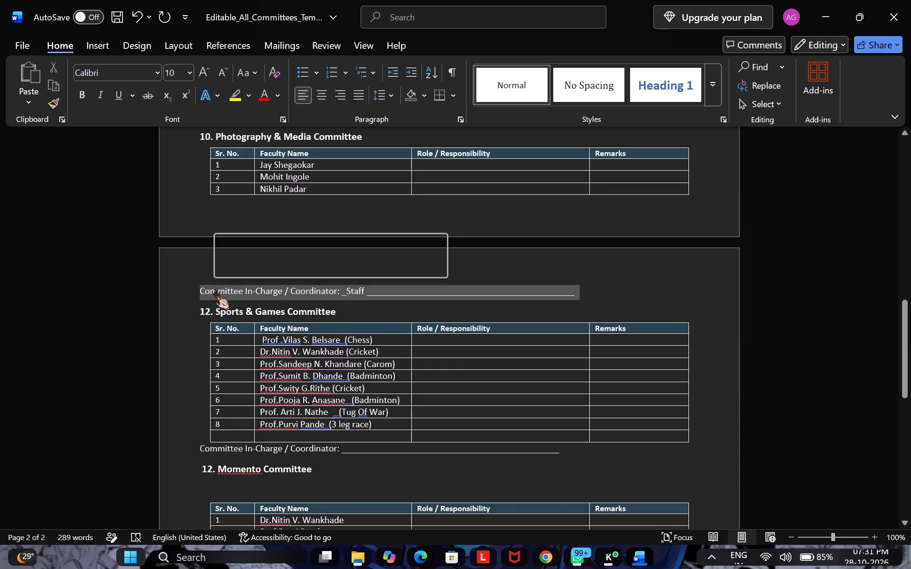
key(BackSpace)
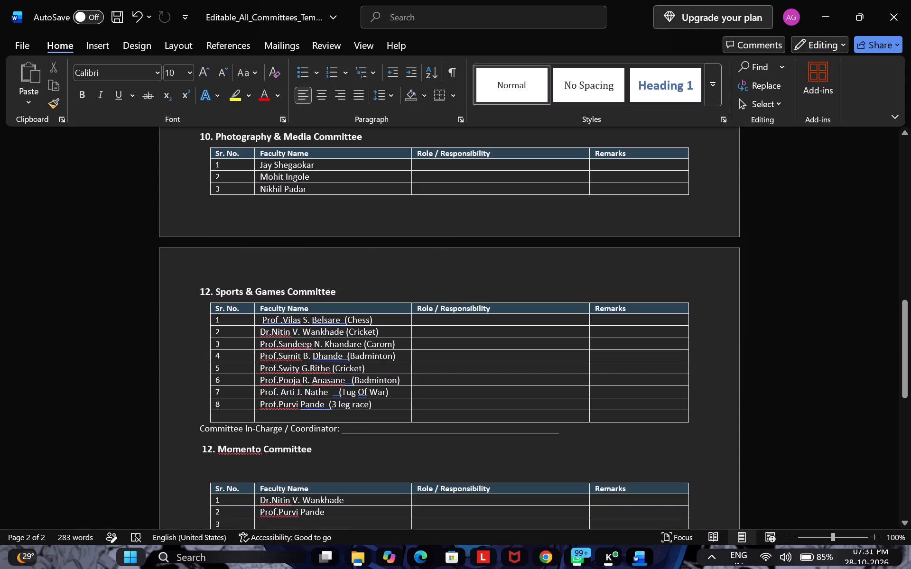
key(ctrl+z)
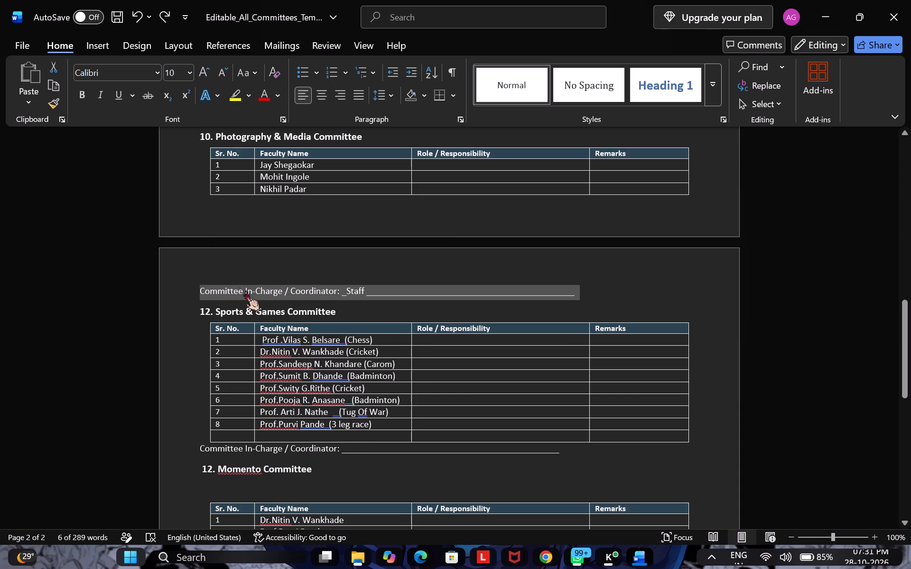
Insert "Sports Staff Coordinators" before "Committee In-Charge / Coordinator" on the line directly above the Sports & Games Committee heading.
click(218, 284)
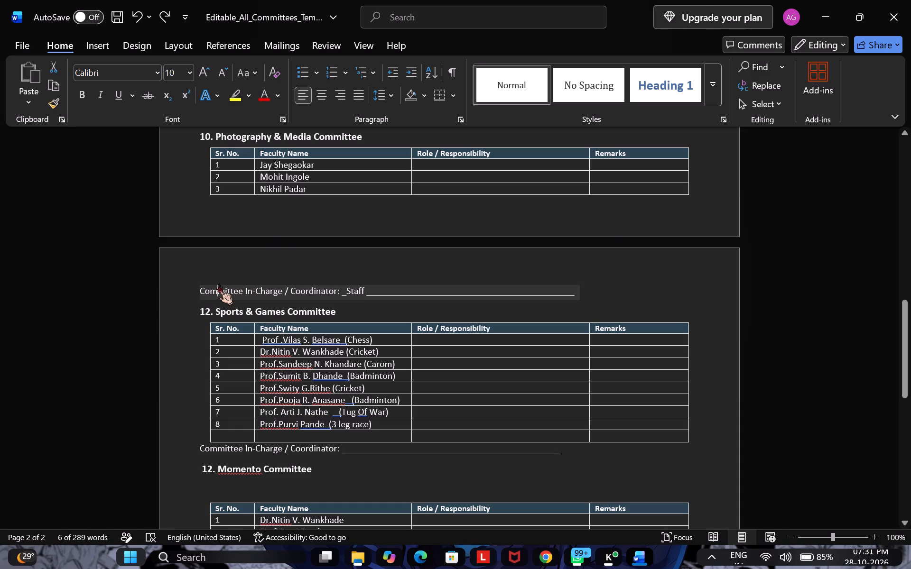
click(201, 292)
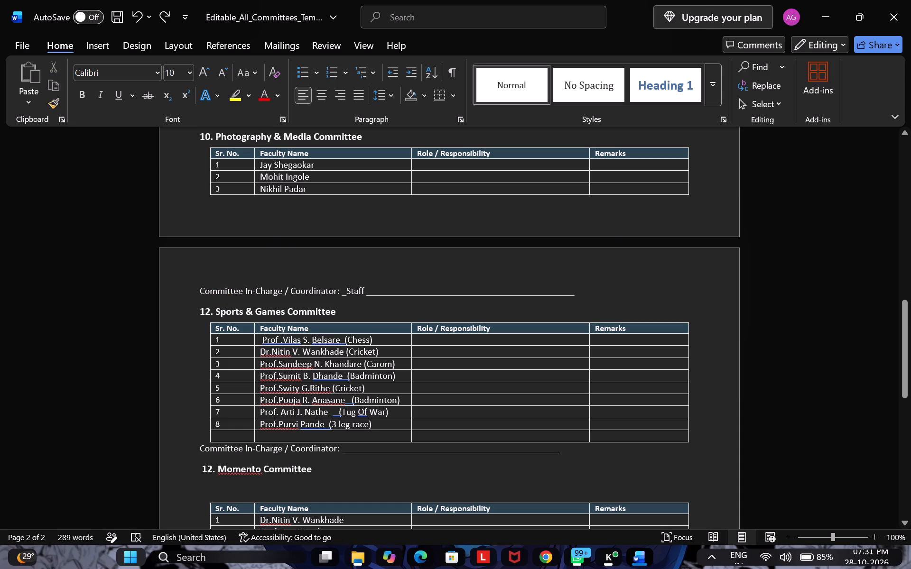
key(ctrl+s)
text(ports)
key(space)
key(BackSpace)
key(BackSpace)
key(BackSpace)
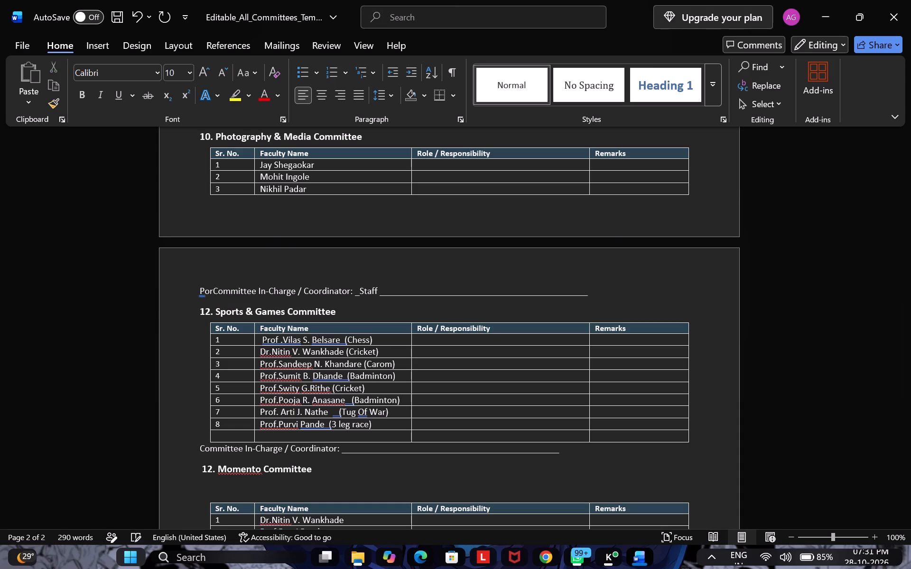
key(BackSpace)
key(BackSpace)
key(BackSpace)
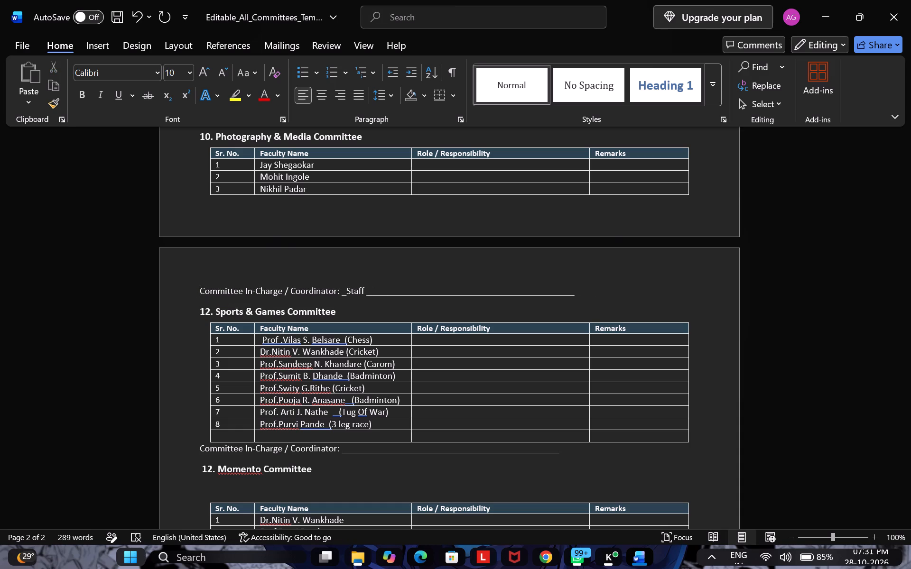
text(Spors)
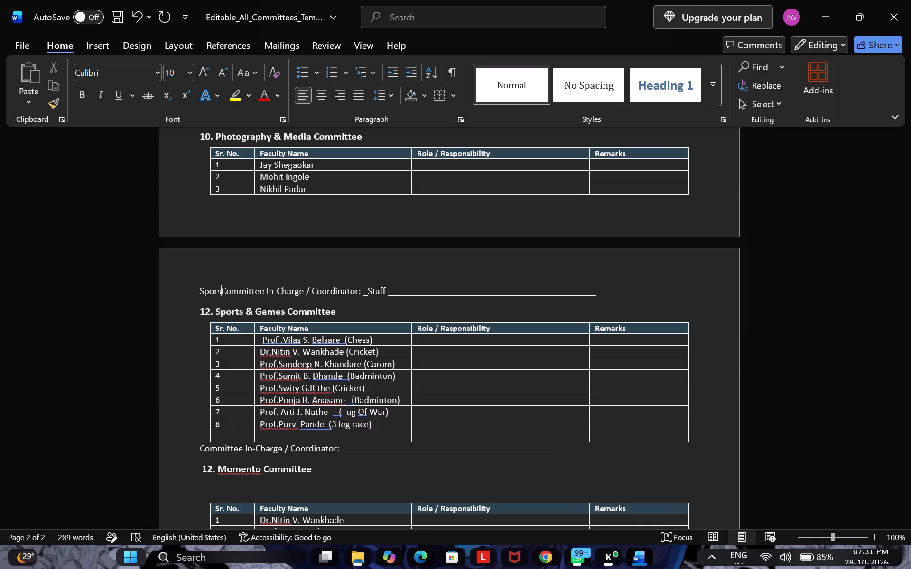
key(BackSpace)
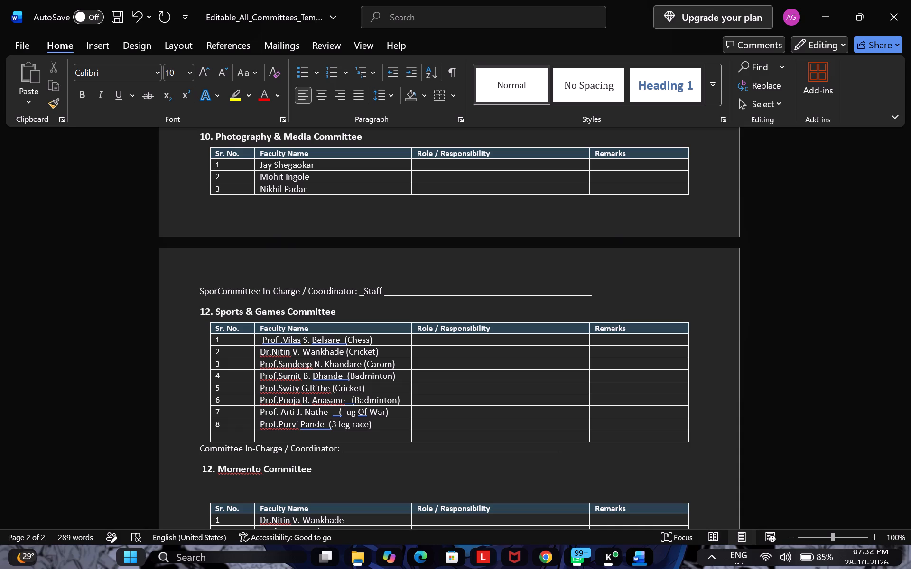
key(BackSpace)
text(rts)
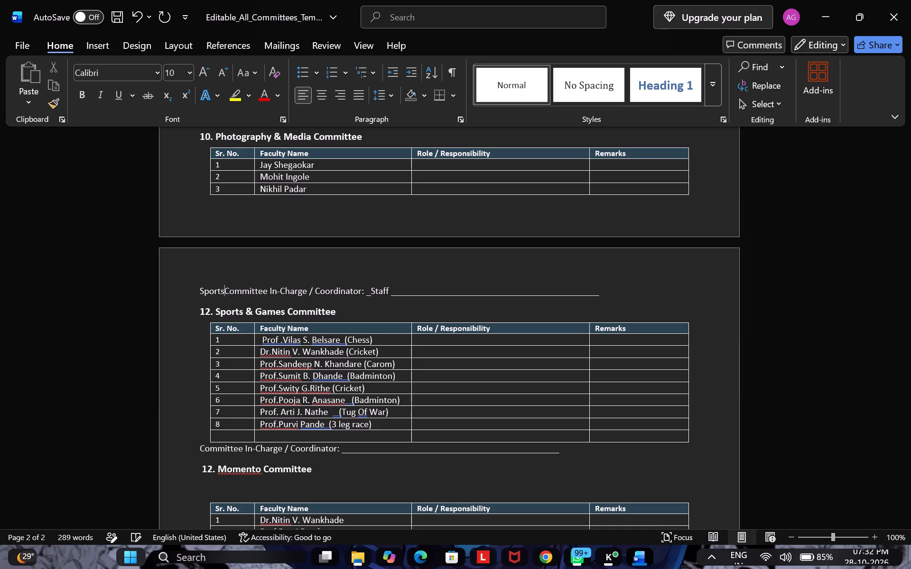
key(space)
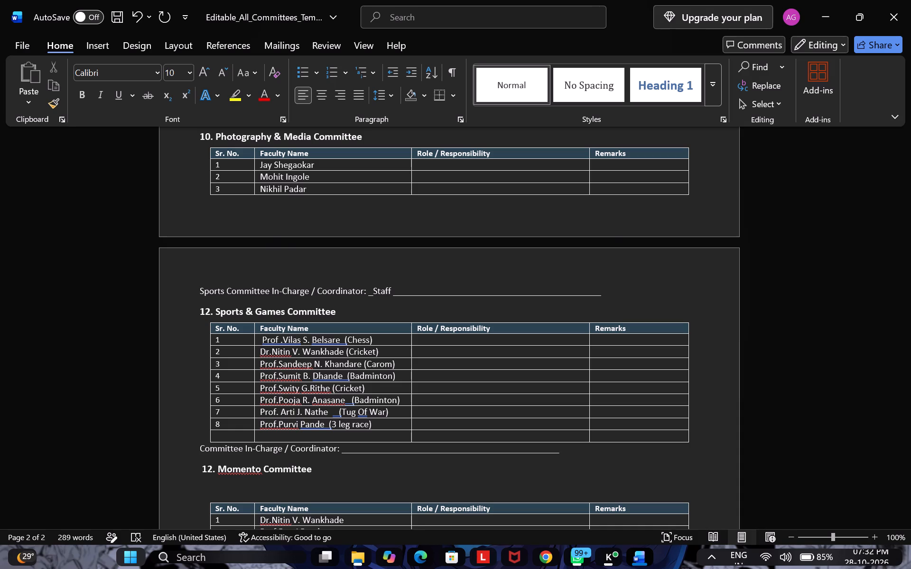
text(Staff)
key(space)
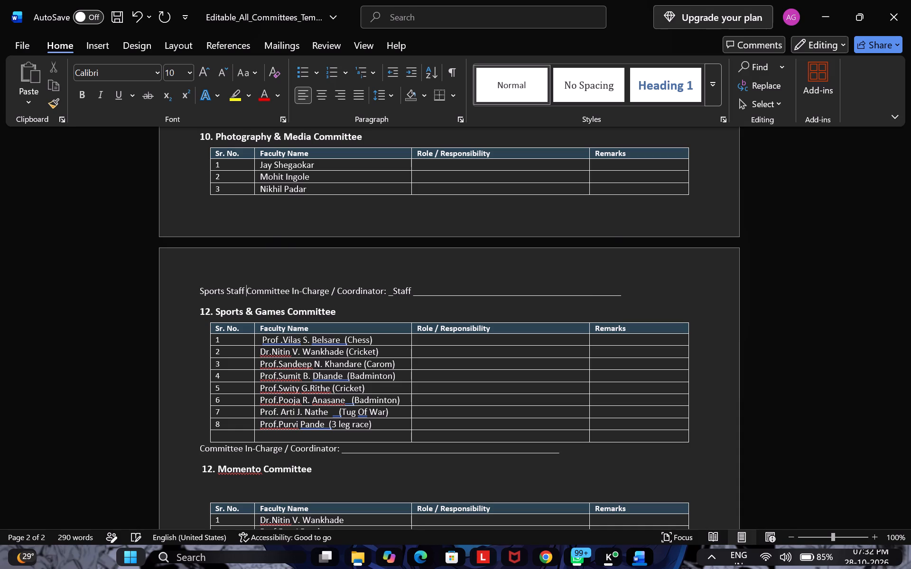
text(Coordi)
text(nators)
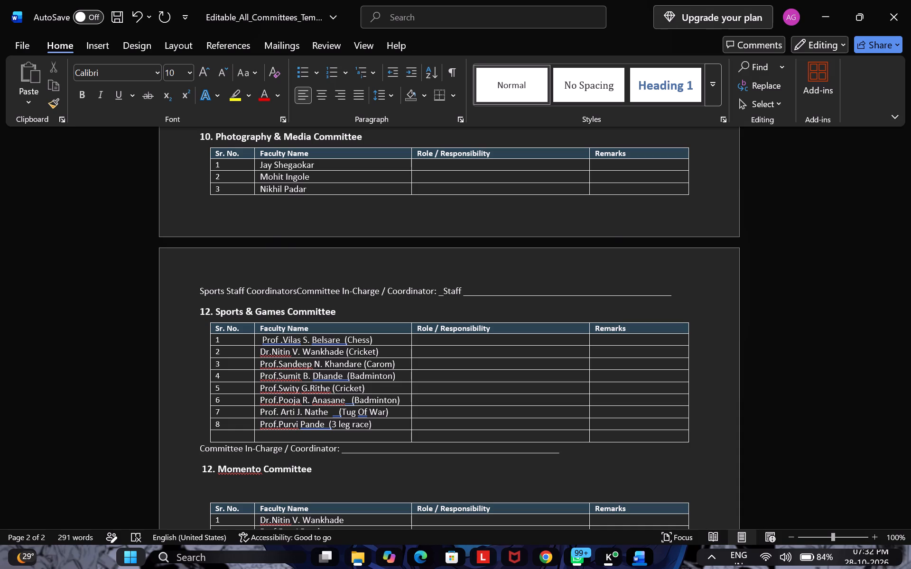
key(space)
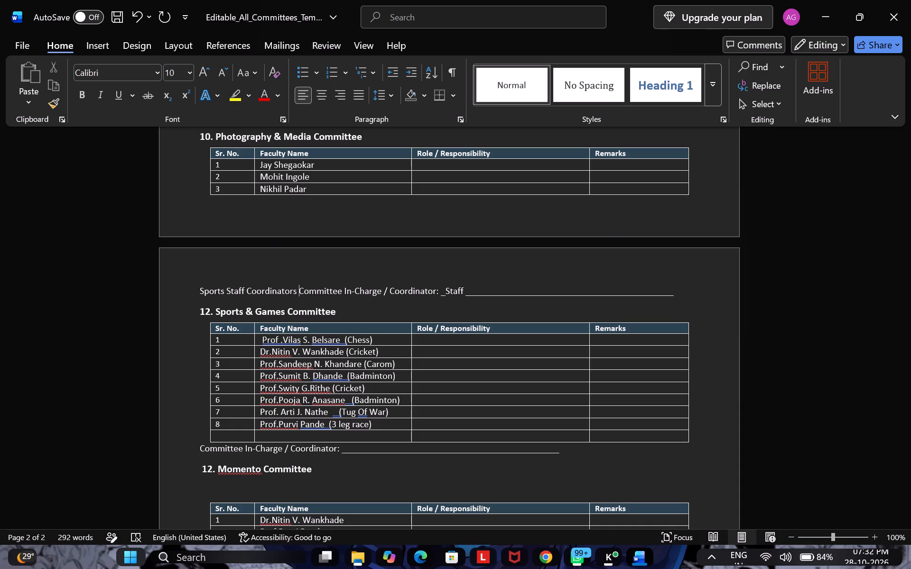
Add "And Student Staff Coordinator" after "Sports Staff Coordinators" on the same line, spelling "Coordinator" with a double o.
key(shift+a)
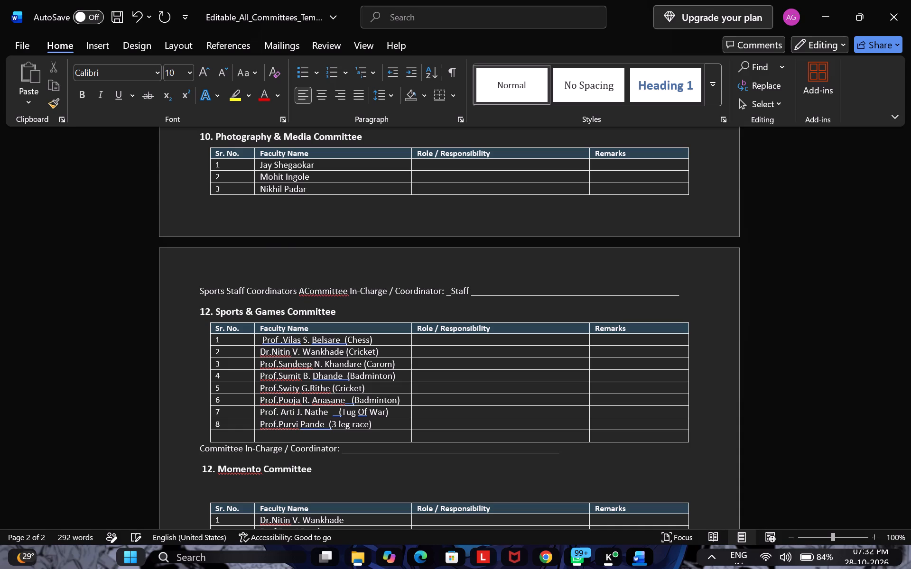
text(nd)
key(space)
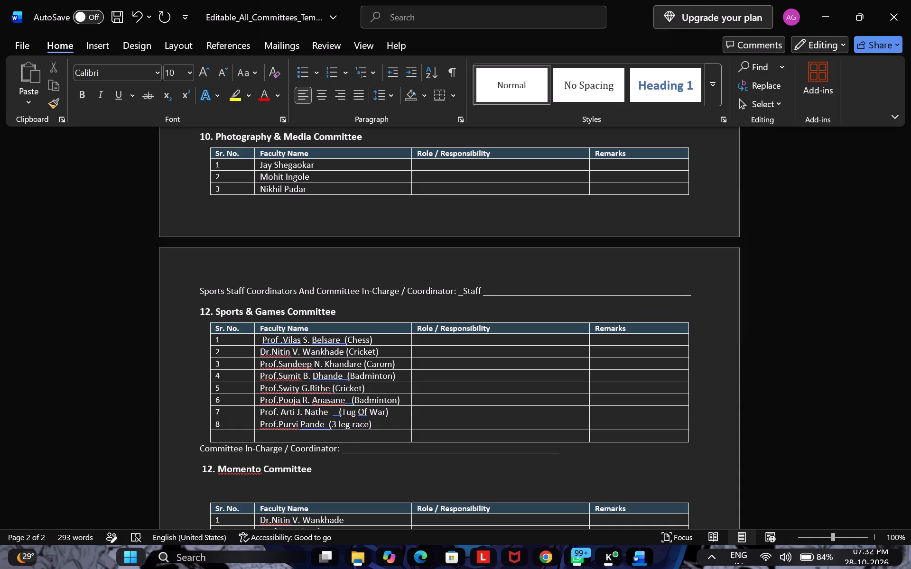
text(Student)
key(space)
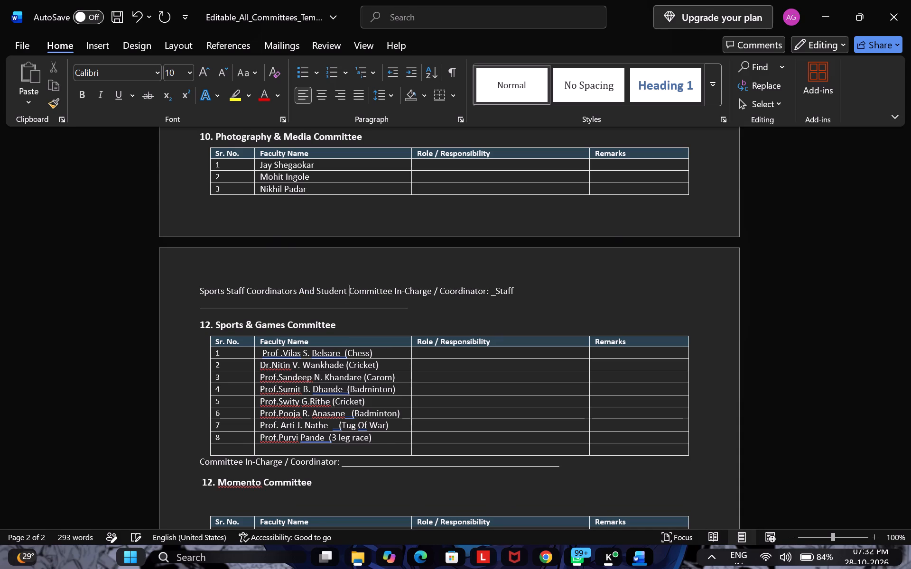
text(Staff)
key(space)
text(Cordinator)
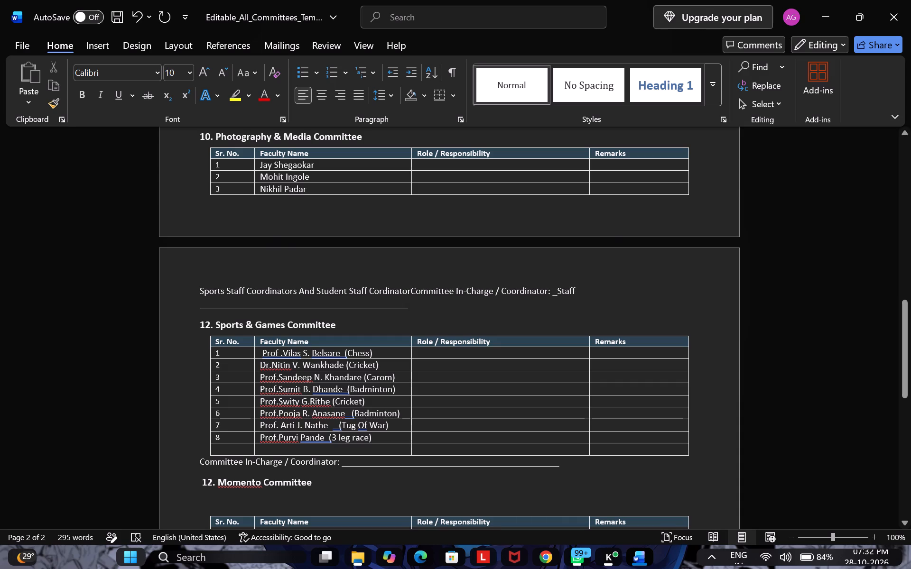
click(380, 293)
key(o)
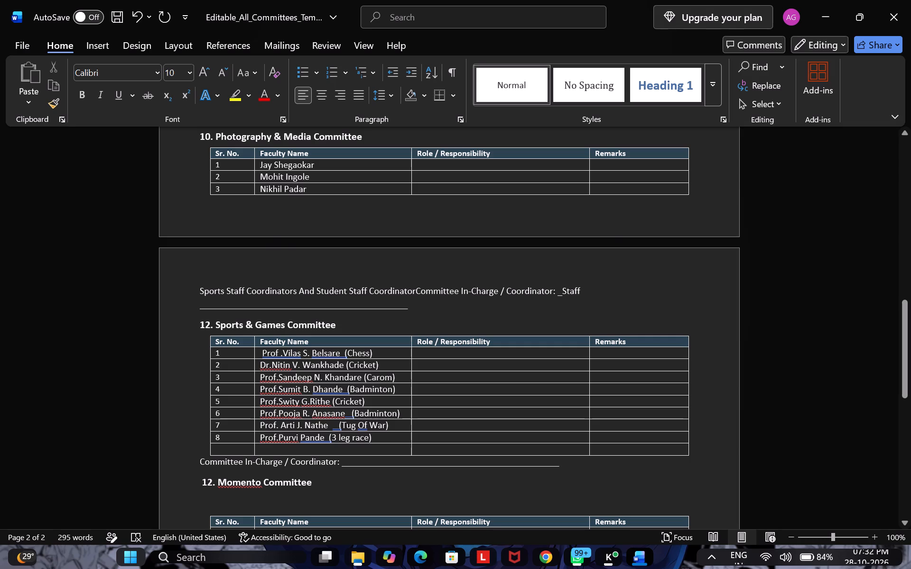
Delete the leftover "Committee In-Charge / Coordinator: _Staff" text and its underscore blank after "Sports Staff Coordinators And Student Staff Coordinator".
drag(417, 291, 562, 318)
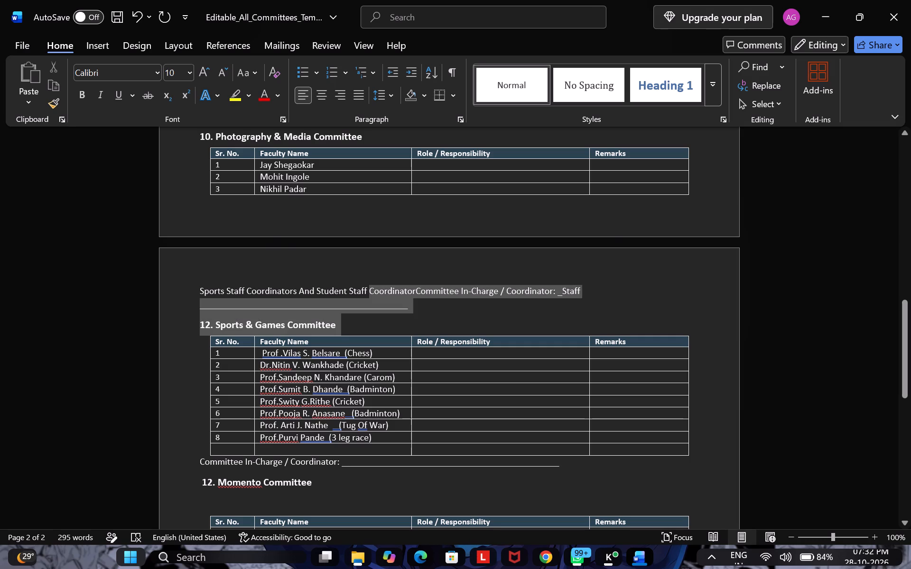
drag(562, 318, 569, 325)
click(546, 318)
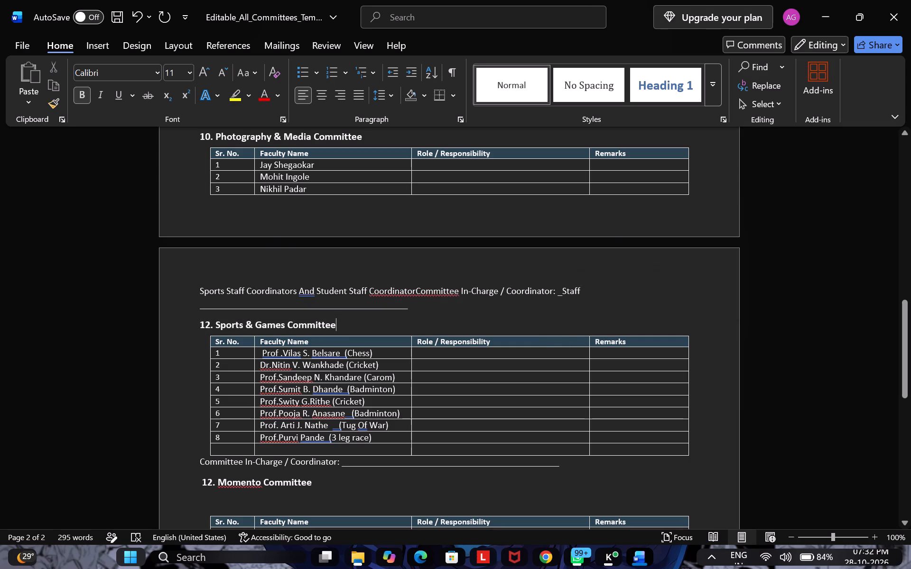
click(429, 314)
click(417, 306)
key(BackSpace)
key(BackSpace)
key(BackSpace)
key(BackSpace)
key(BackSpace)
key(BackSpace)
key(BackSpace)
key(BackSpace)
key(BackSpace)
key(BackSpace)
key(BackSpace)
key(BackSpace)
key(BackSpace)
key(BackSpace)
key(BackSpace)
key(BackSpace)
key(BackSpace)
key(BackSpace)
key(BackSpace)
key(BackSpace)
key(BackSpace)
key(BackSpace)
key(BackSpace)
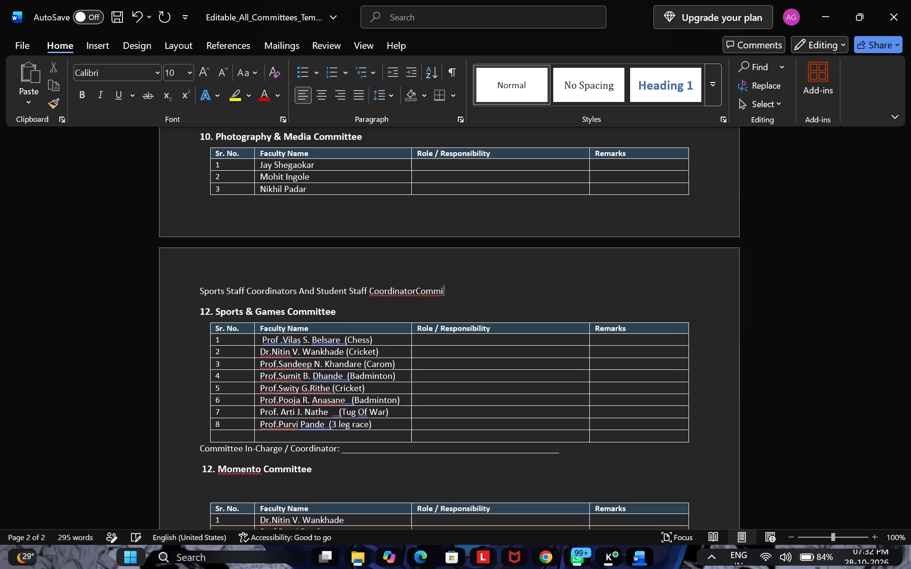
key(BackSpace)
key(BackSpace)
key(BackSpace)
key(BackSpace)
key(BackSpace)
Make the whole "Sports Staff Coordinators And Student Staff Coordinator" line bold.
drag(421, 292, 284, 292)
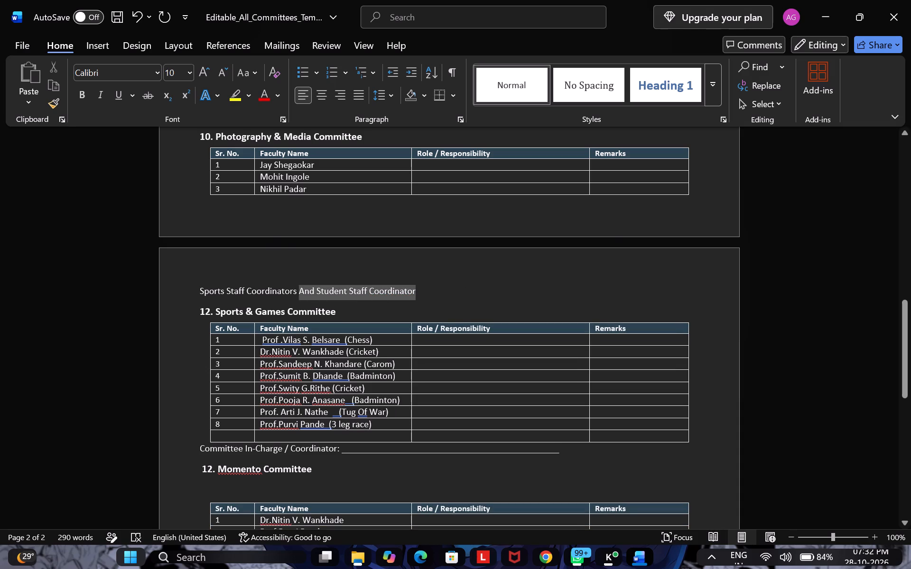
drag(284, 292, 200, 289)
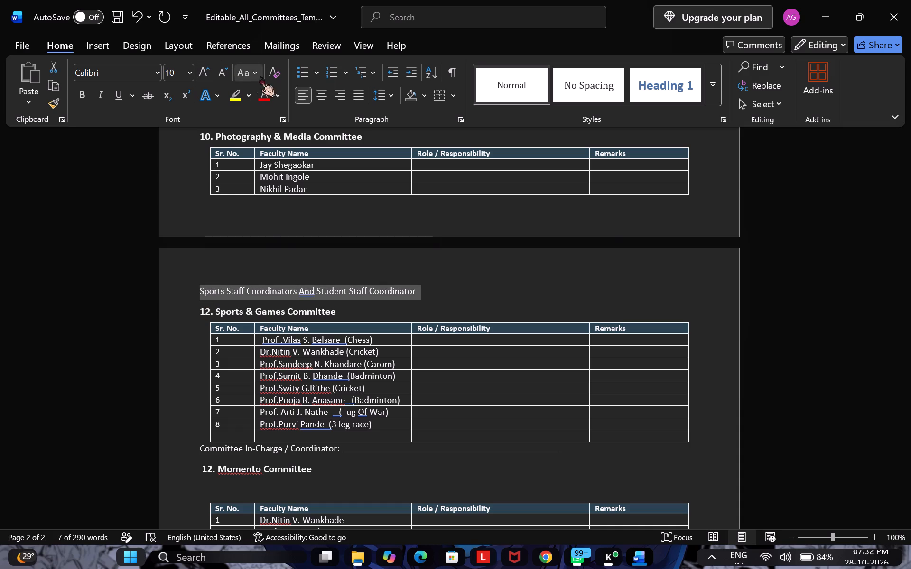
right_click(306, 290)
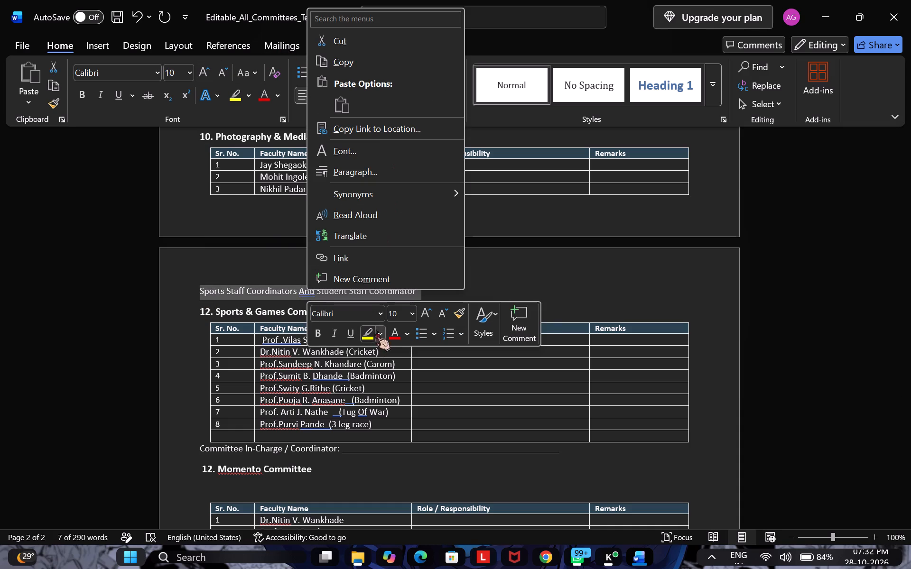
click(319, 335)
click(527, 288)
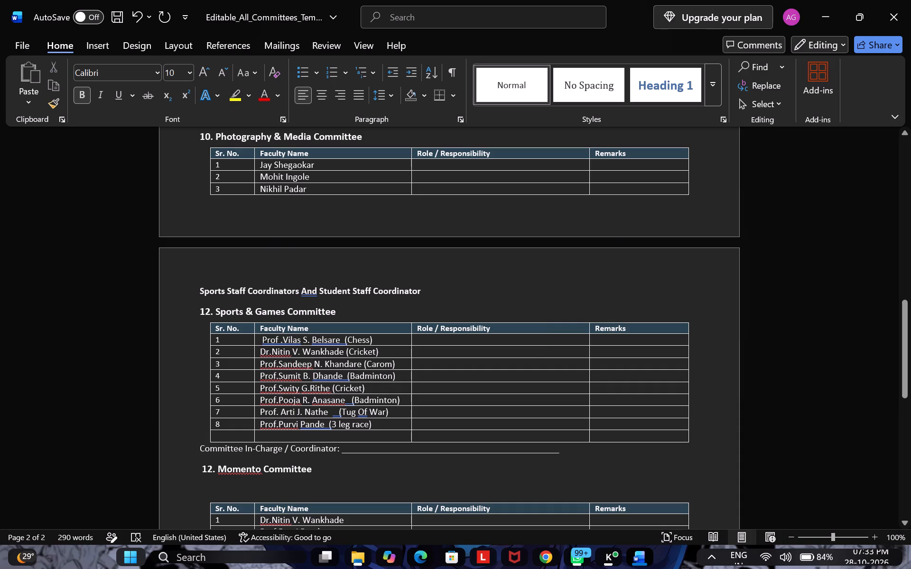
Set the font size of the "Sports Staff Coordinators And Student Staff Coordinator" line to 11.
drag(201, 287, 471, 288)
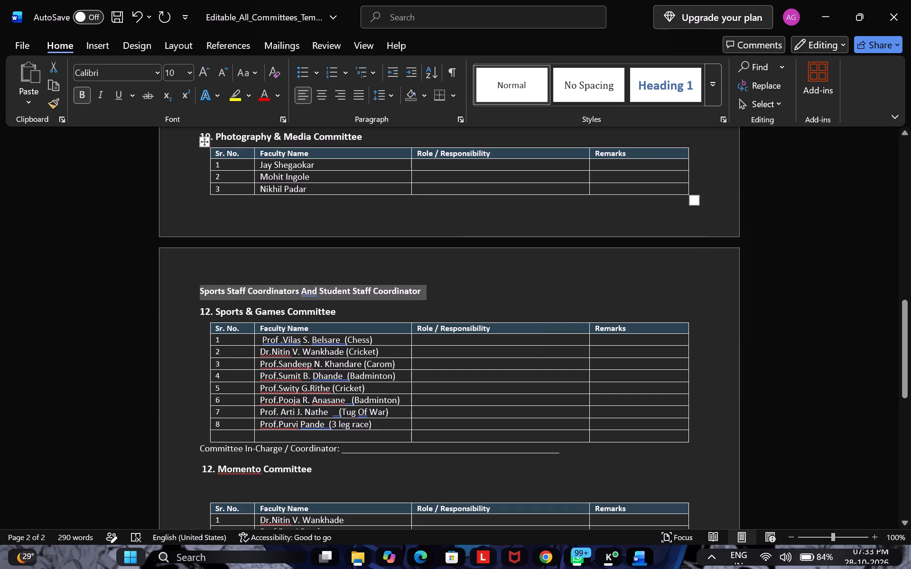
click(187, 73)
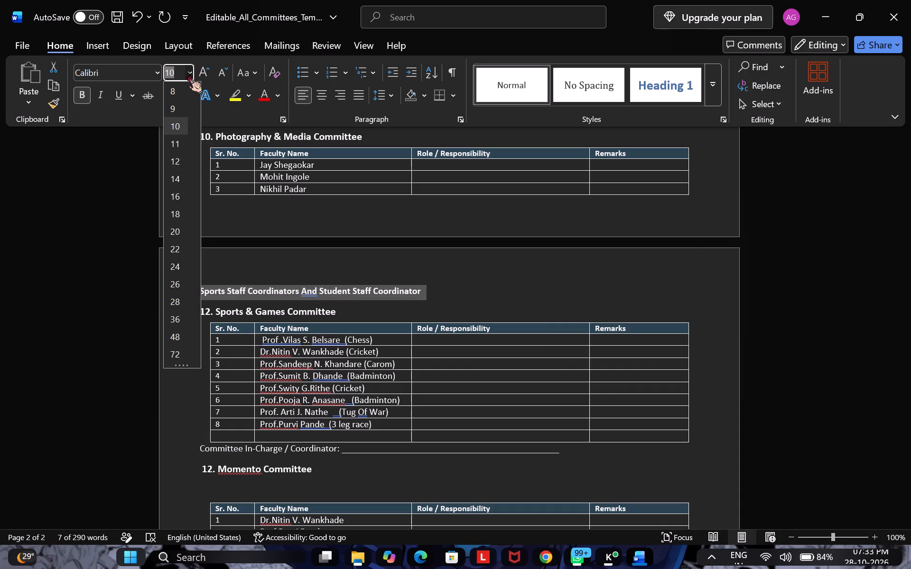
click(177, 138)
click(490, 236)
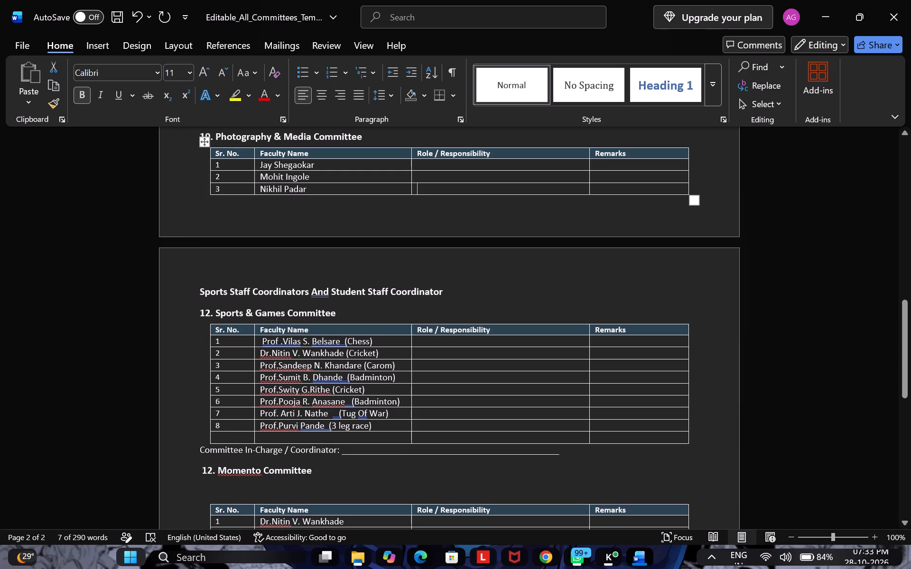
Review the first page of the document, from the template title and blank fields through the first committee tables.
scroll(495, 290, up, 4)
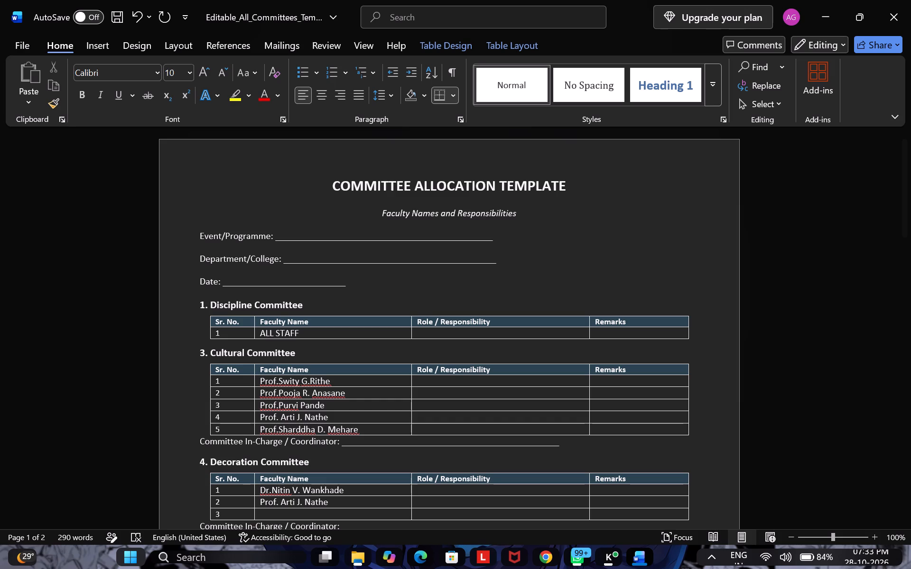
scroll(495, 290, down, 1)
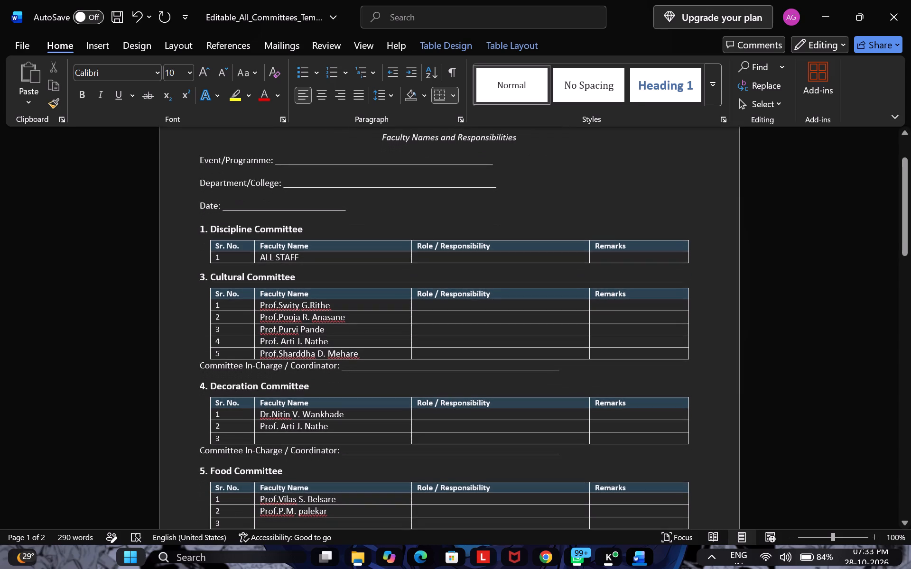
scroll(495, 290, down, 1)
scroll(495, 290, up, 2)
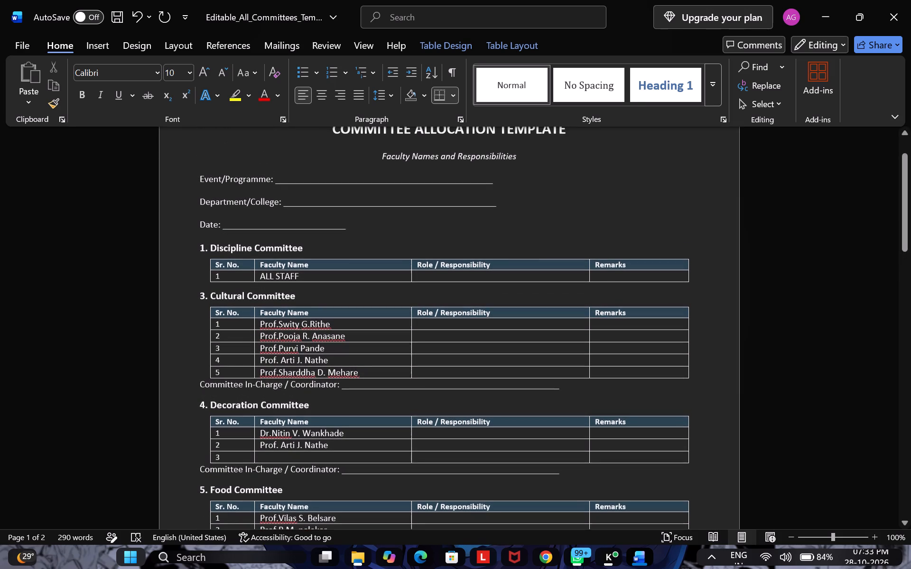
scroll(495, 290, down, 1)
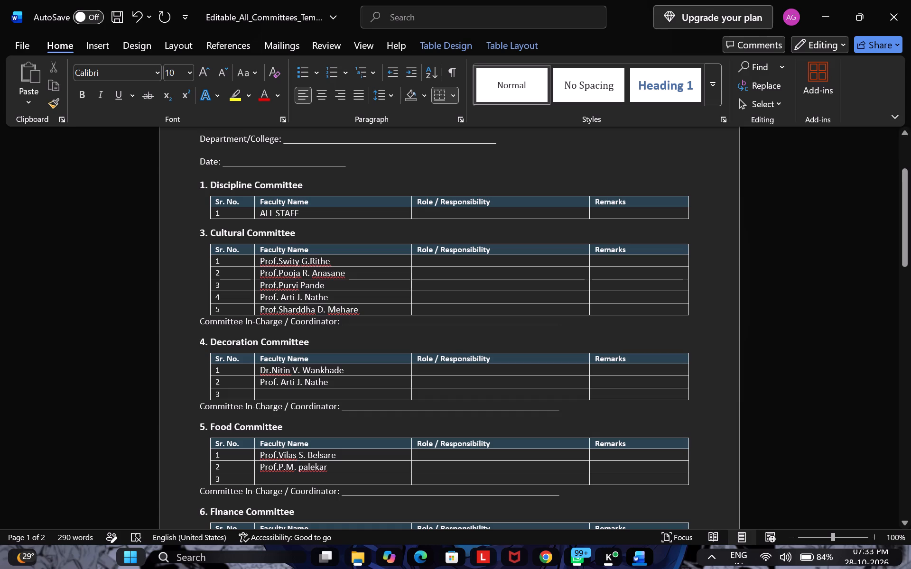
scroll(502, 250, up, 1)
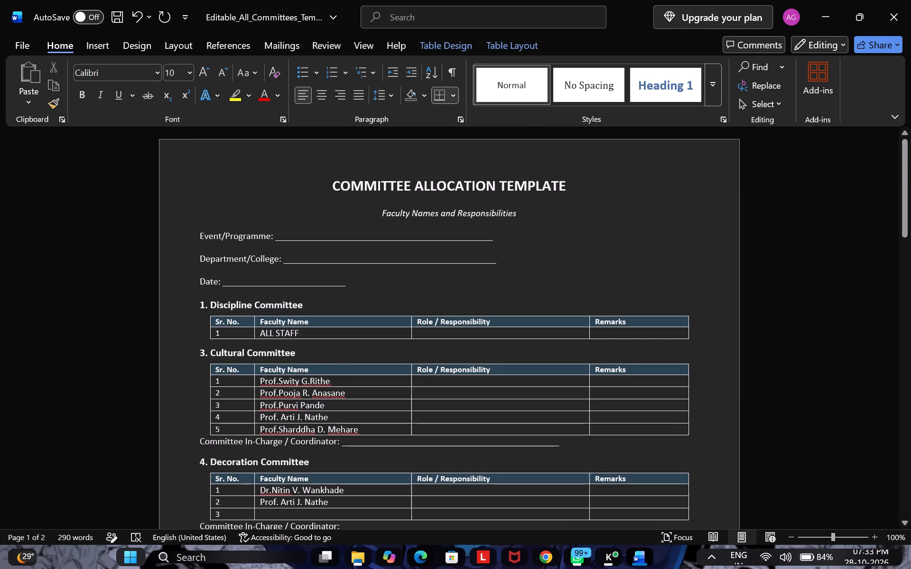
scroll(502, 250, down, 1)
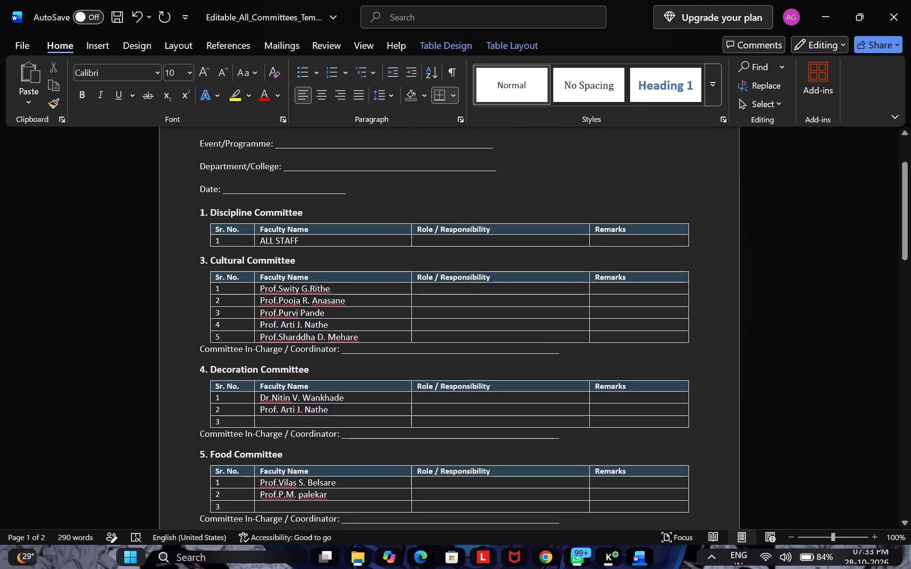
Review the whole document, from the template title through the committee tables to the closing note on the second page.
scroll(502, 250, up, 1)
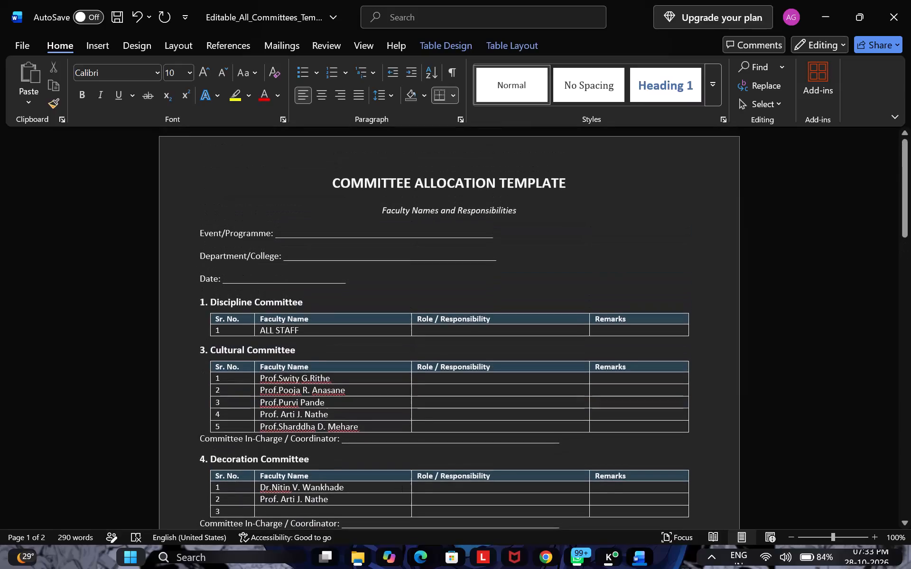
scroll(502, 250, down, 1)
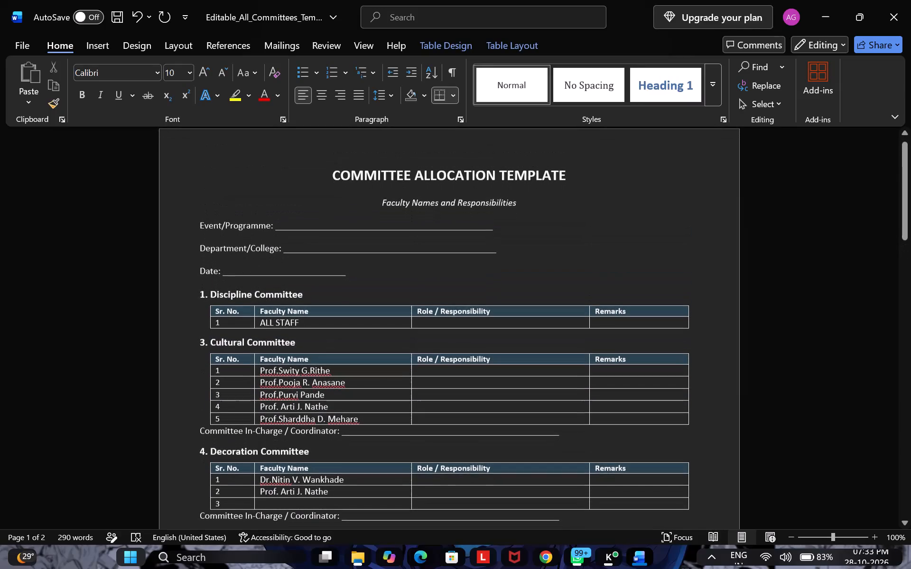
scroll(502, 250, down, 1)
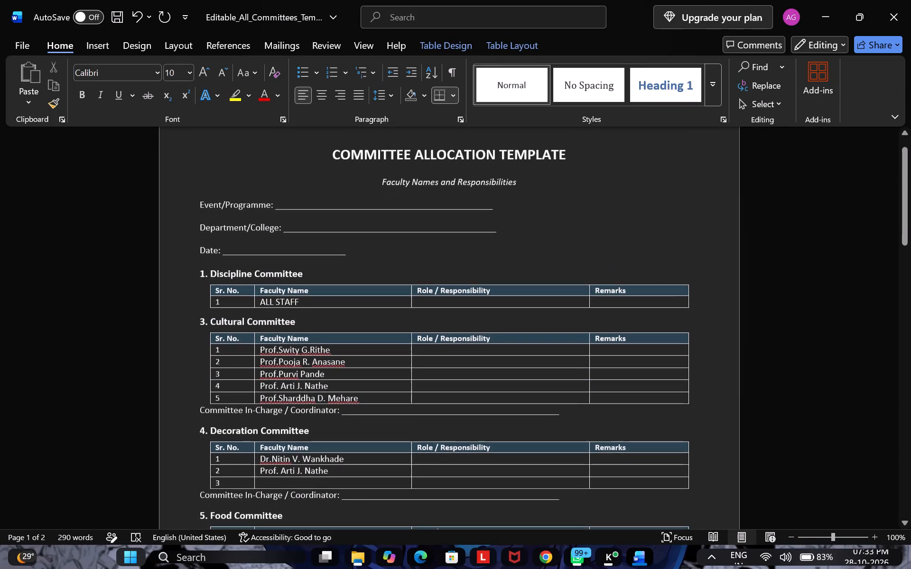
scroll(502, 250, down, 3)
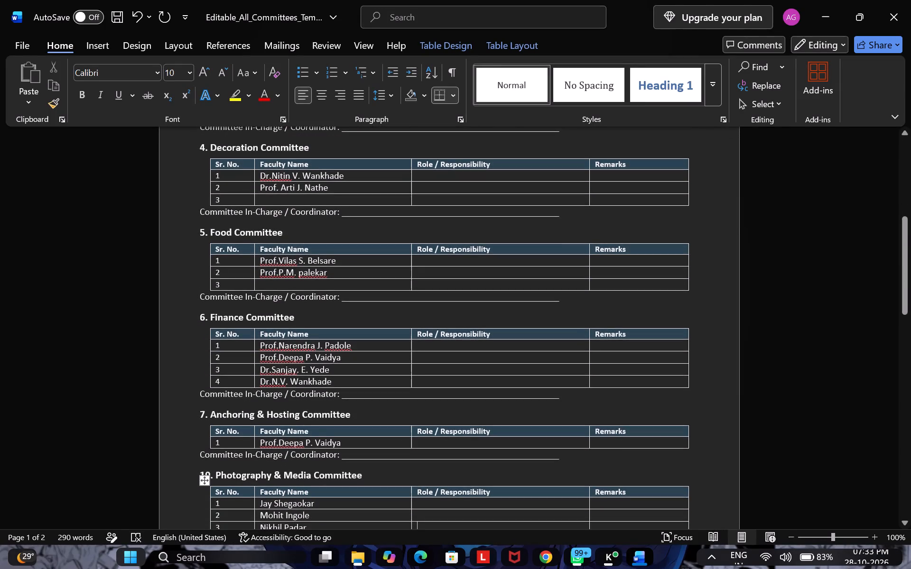
scroll(502, 250, down, 1)
scroll(502, 250, up, 1)
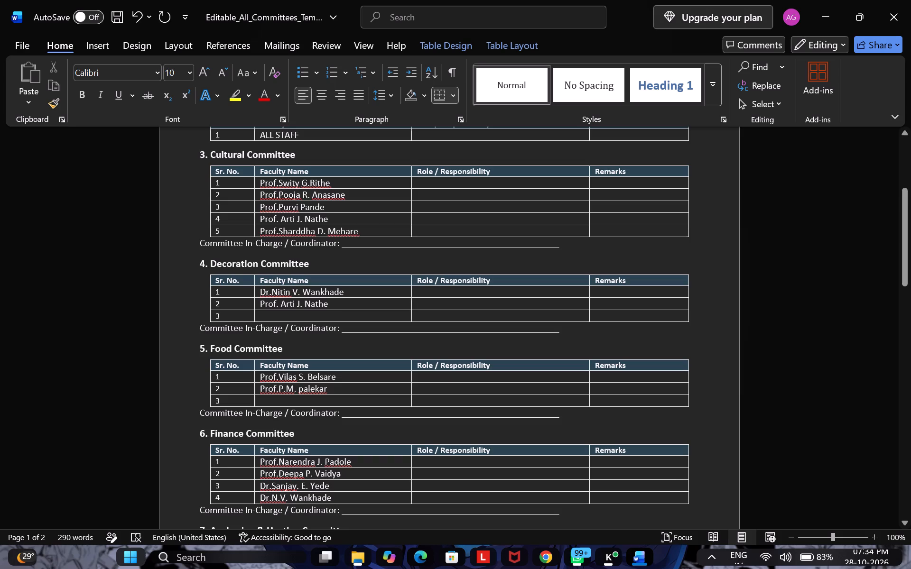
scroll(502, 250, up, 2)
scroll(502, 250, down, 1)
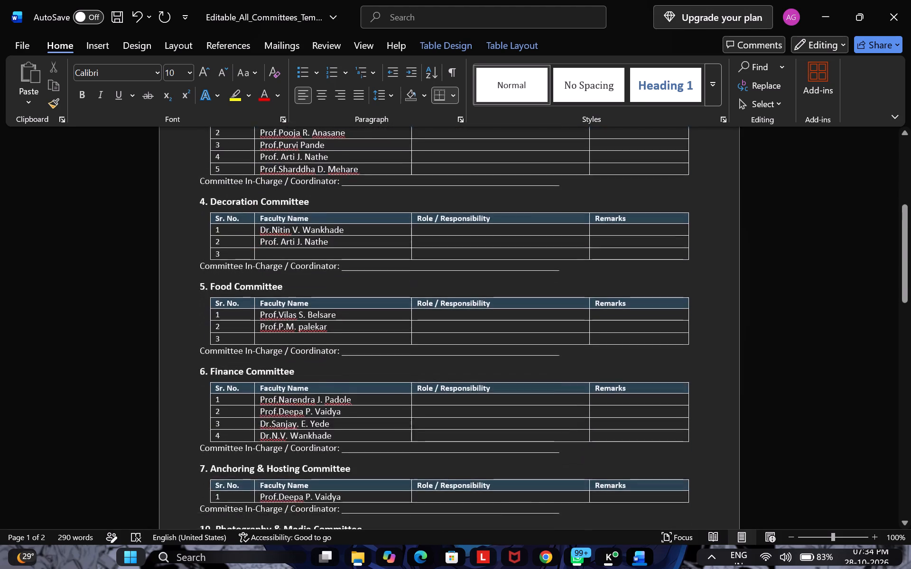
scroll(502, 250, down, 2)
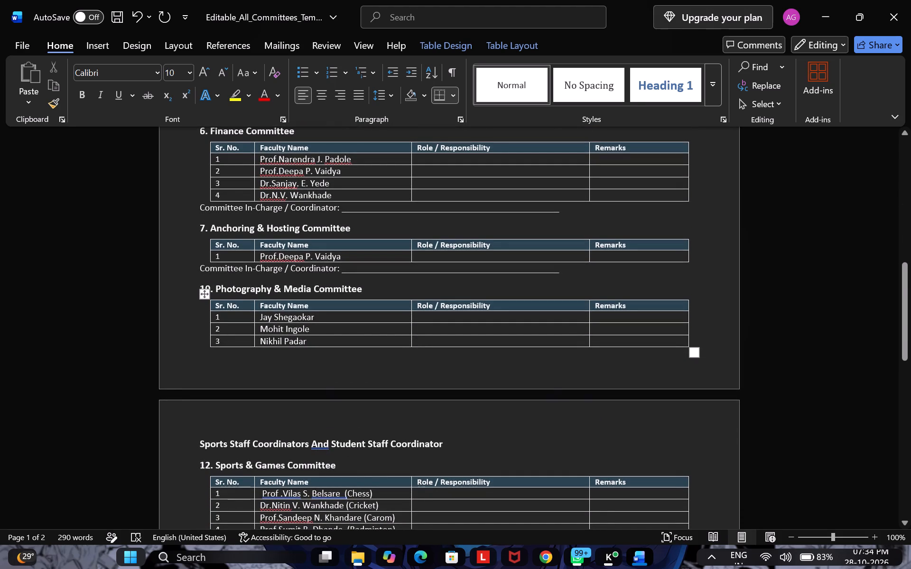
scroll(502, 250, down, 3)
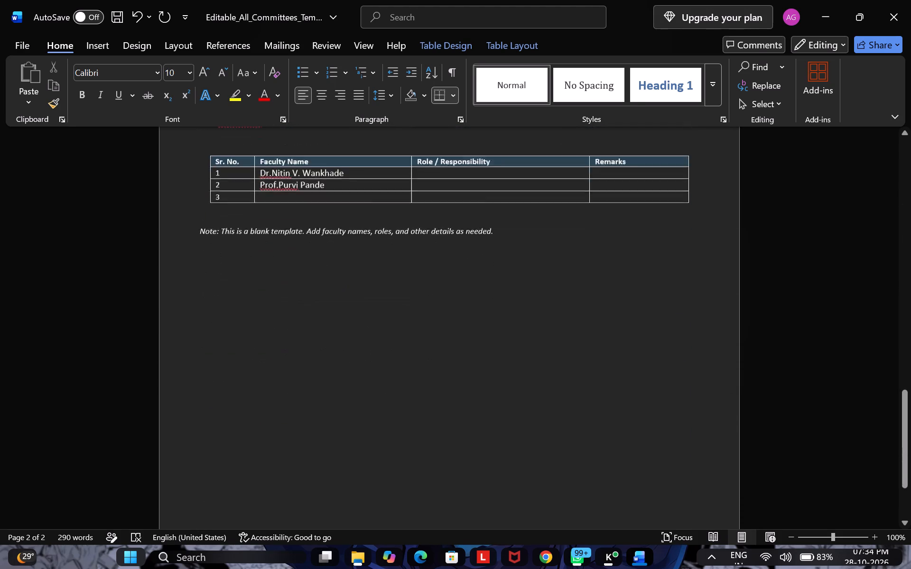
Delete the italic "Note: This is a blank template..." line below the Momento Committee table.
scroll(502, 250, up, 1)
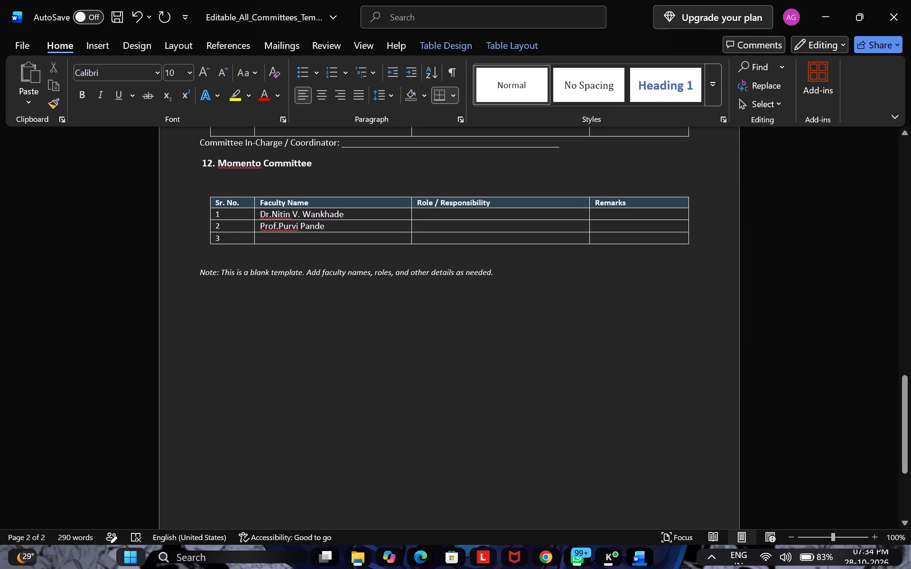
drag(511, 277, 199, 275)
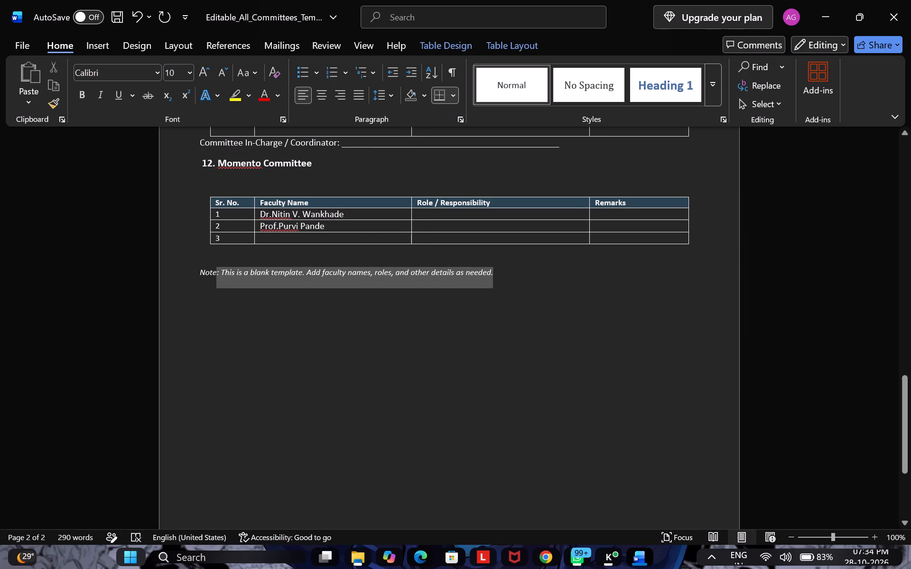
drag(199, 275, 191, 275)
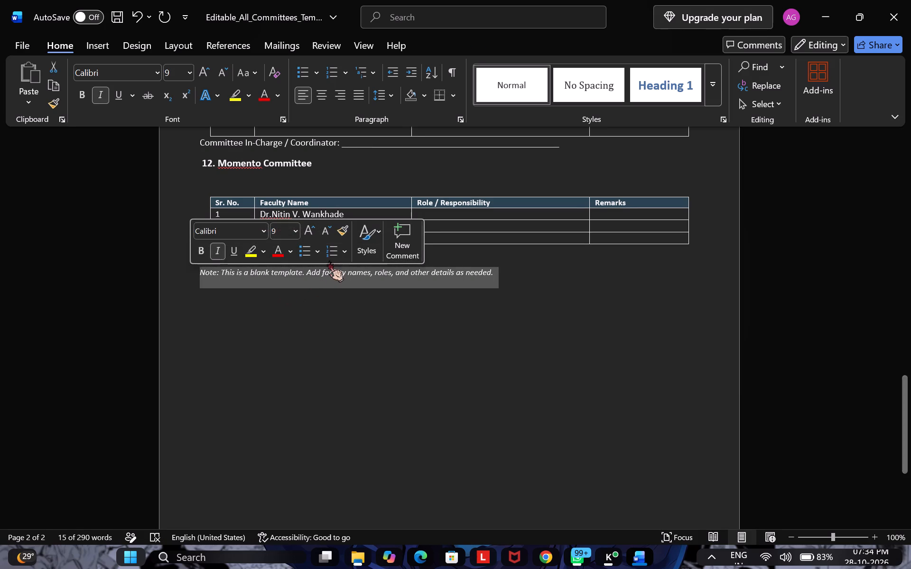
key(BackSpace)
Review the first page's committee tables, from Discipline Committee through Photography & Media Committee.
scroll(380, 251, up, 2)
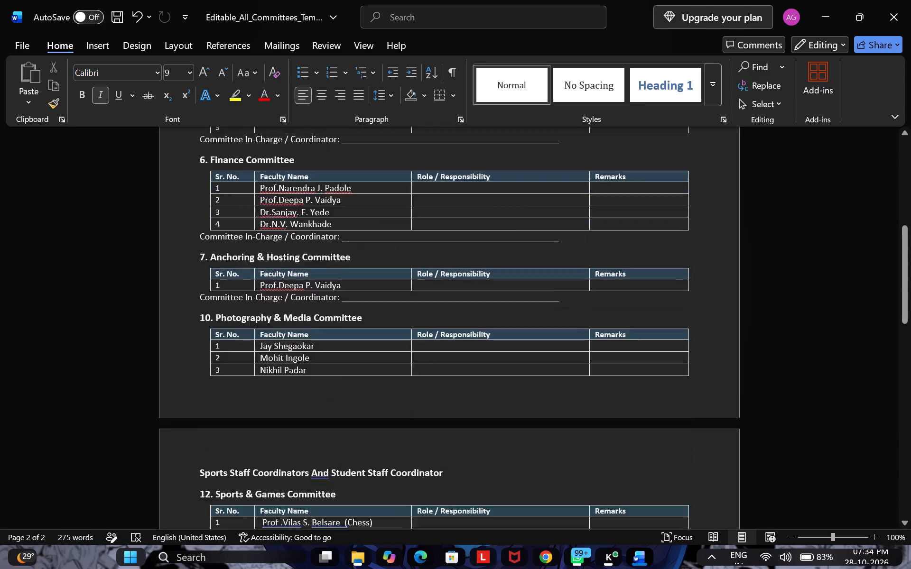
scroll(380, 251, up, 4)
scroll(380, 251, down, 1)
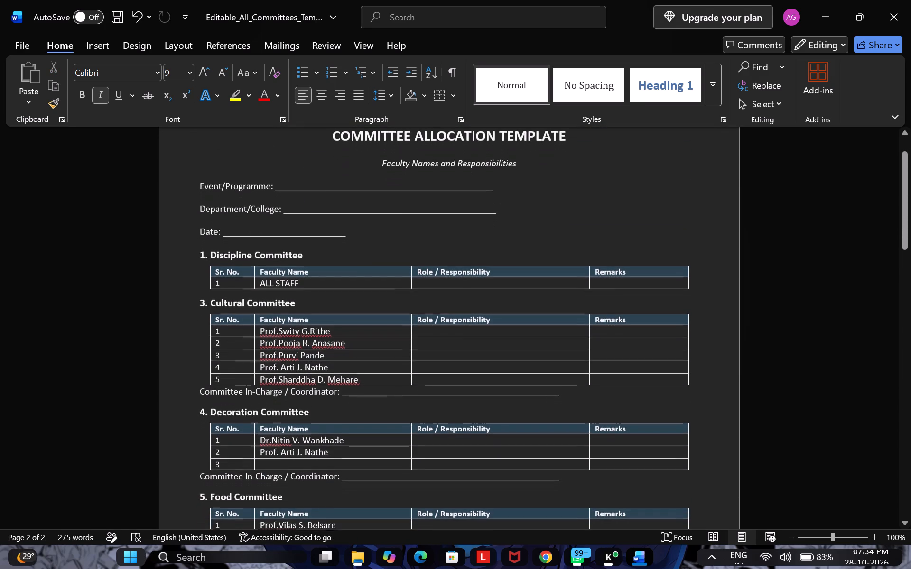
click(630, 284)
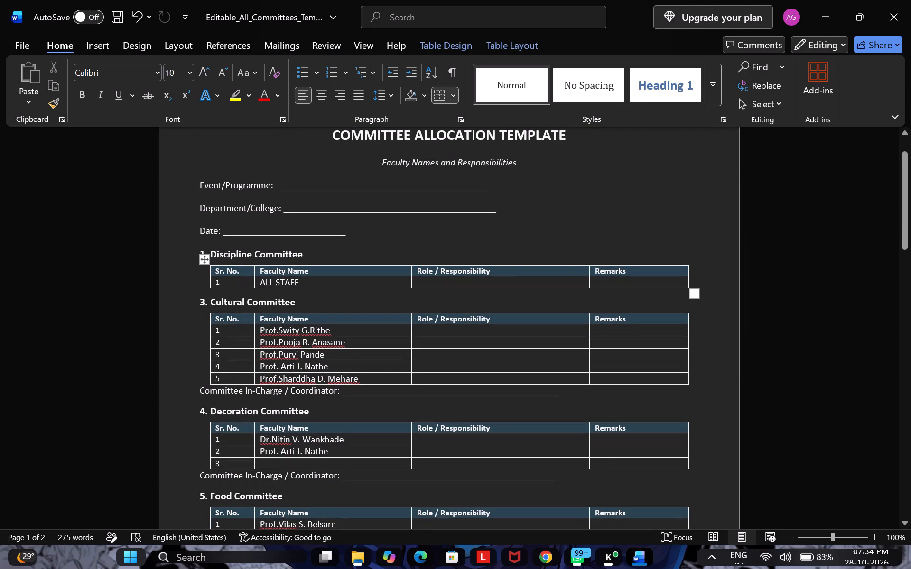
scroll(523, 318, down, 1)
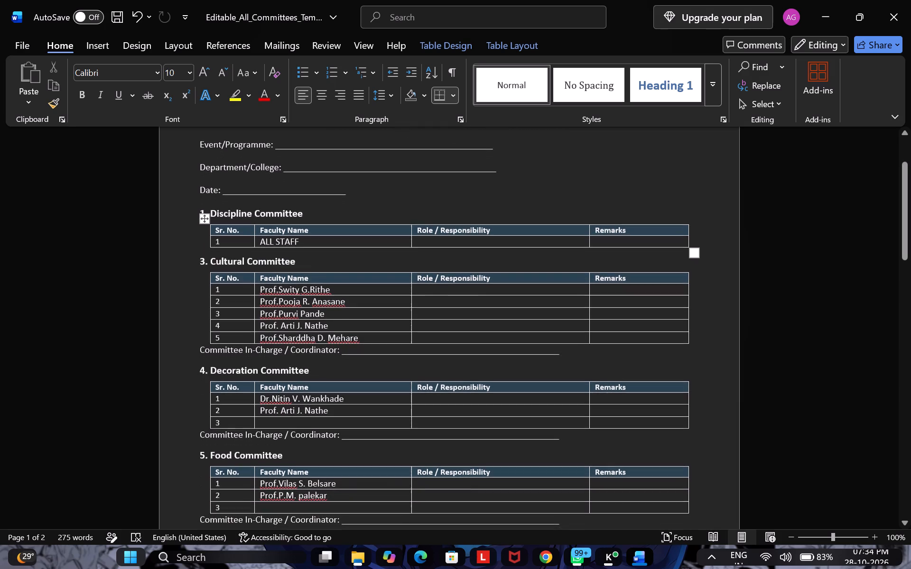
scroll(523, 318, down, 1)
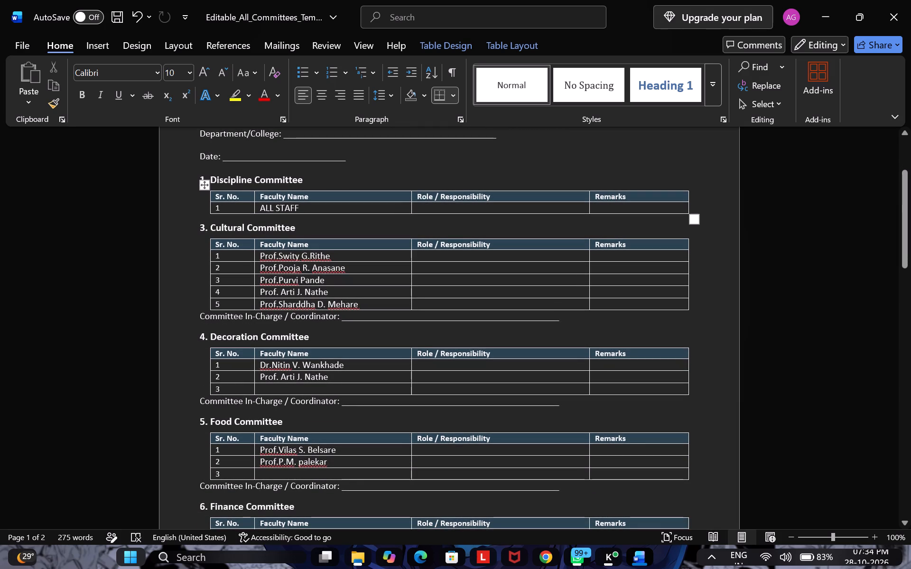
scroll(387, 306, down, 3)
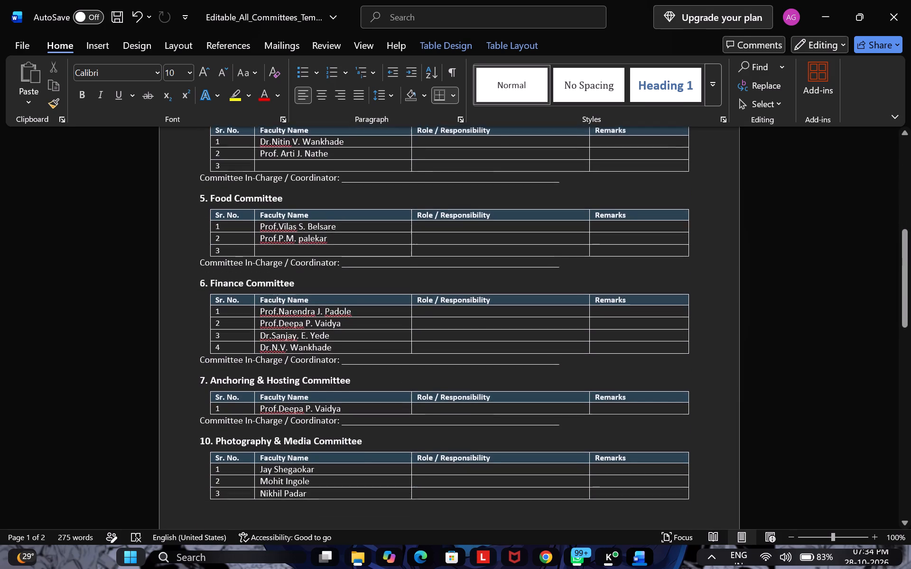
scroll(394, 278, down, 1)
scroll(394, 278, up, 4)
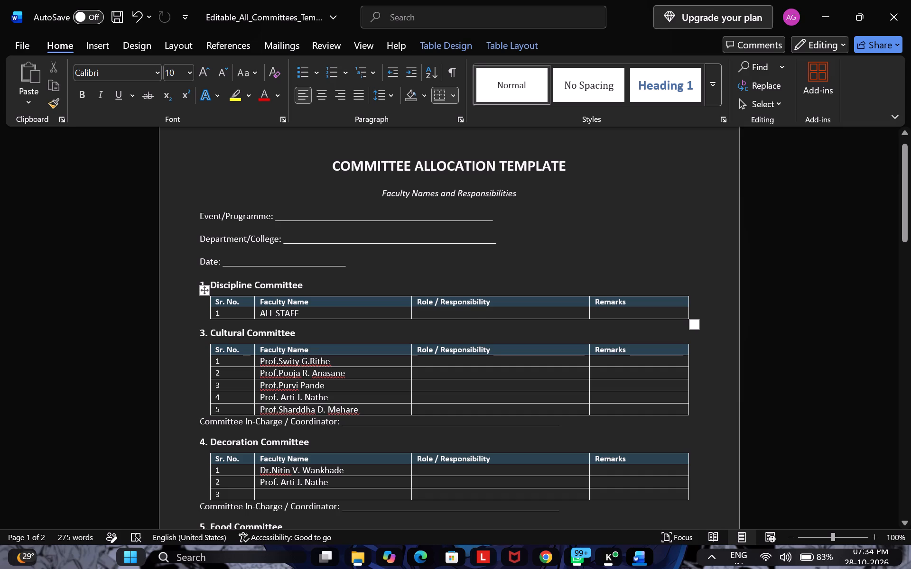
Replace the "Role / Responsibility" column header in the Cultural Committee table with "Student Coordinator".
click(449, 367)
click(499, 350)
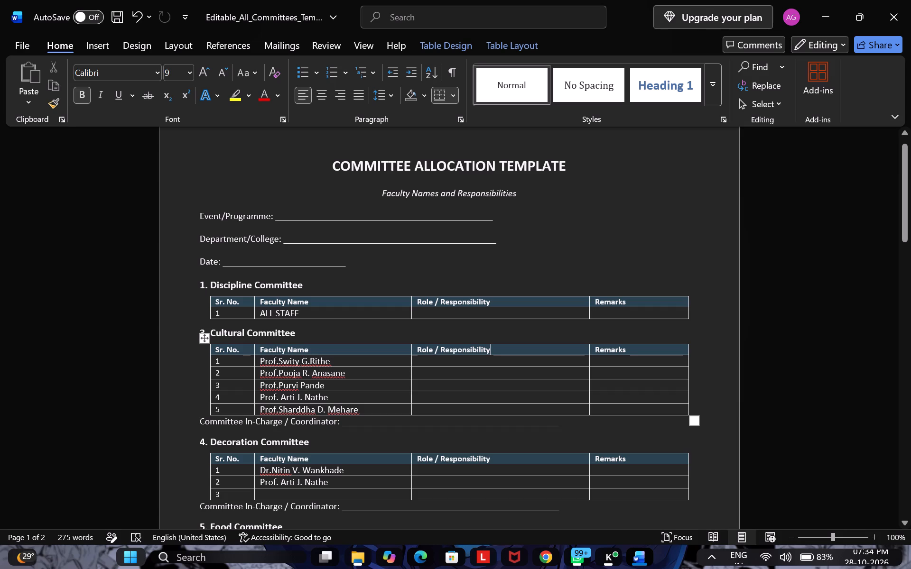
key(BackSpace)
key(BackSpace)
key(BackSpace)
key(BackSpace)
key(BackSpace)
key(BackSpace)
key(BackSpace)
key(BackSpace)
key(BackSpace)
key(BackSpace)
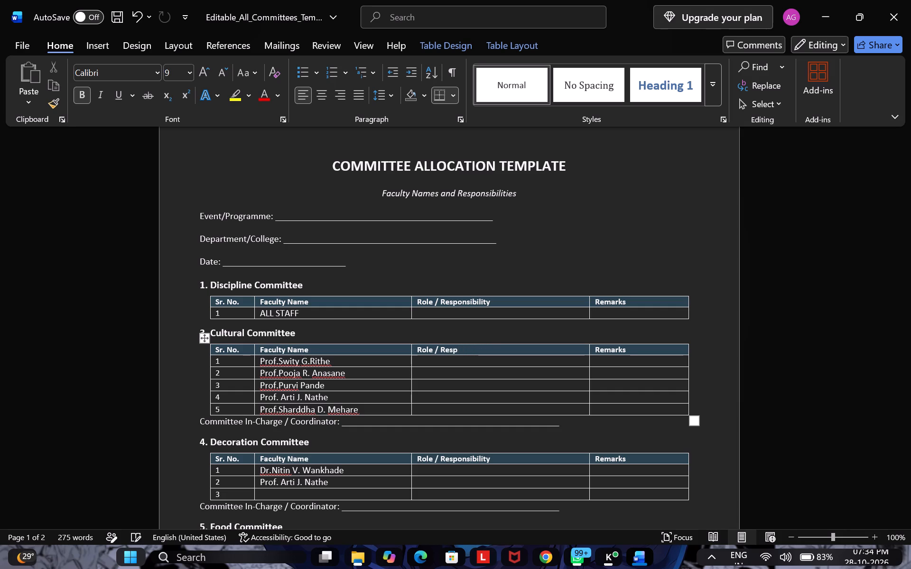
key(BackSpace)
key(BackSpace)
key(BackSpace)
key(BackSpace)
key(BackSpace)
key(BackSpace)
key(BackSpace)
key(BackSpace)
key(BackSpace)
key(BackSpace)
key(BackSpace)
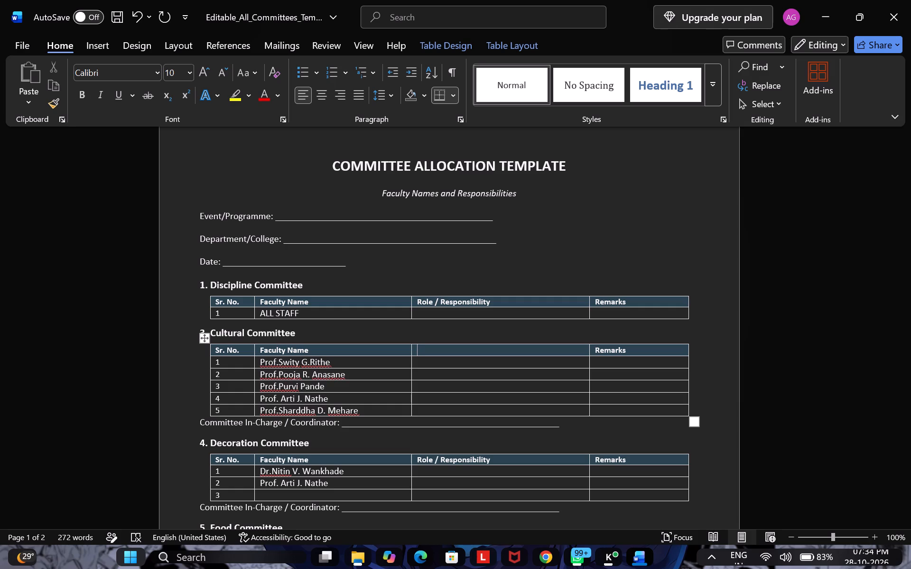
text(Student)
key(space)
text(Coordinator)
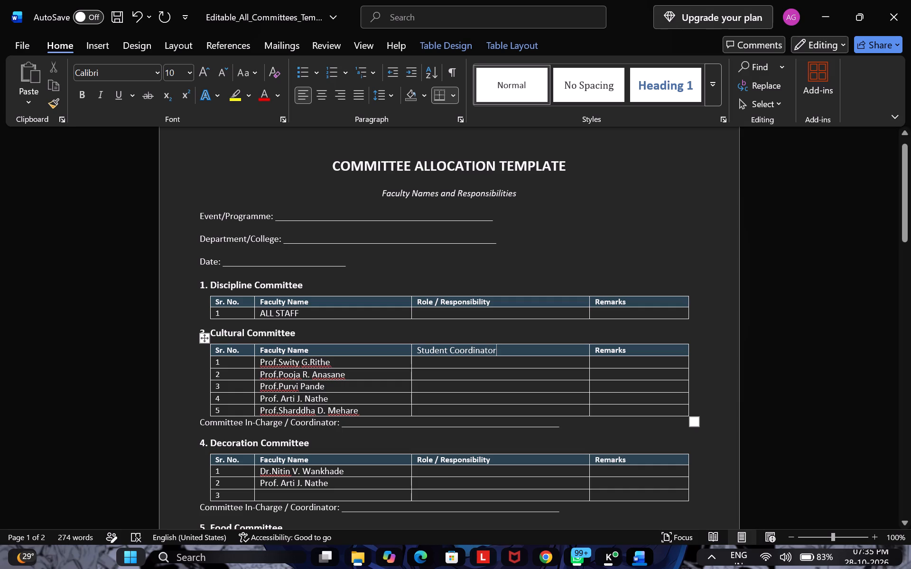
Make the "Student Coordinator" header in the Cultural Committee table bold.
drag(510, 349, 426, 351)
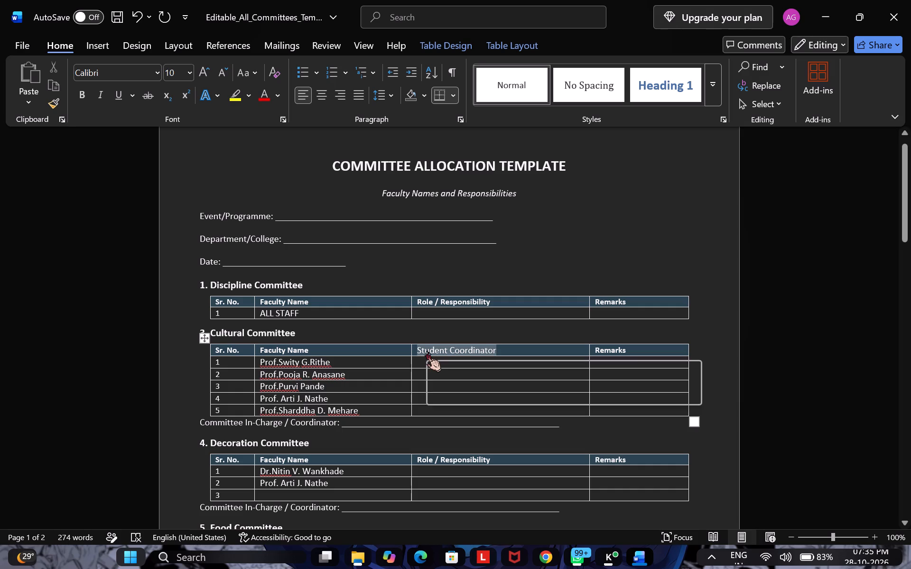
key(ctrl+b)
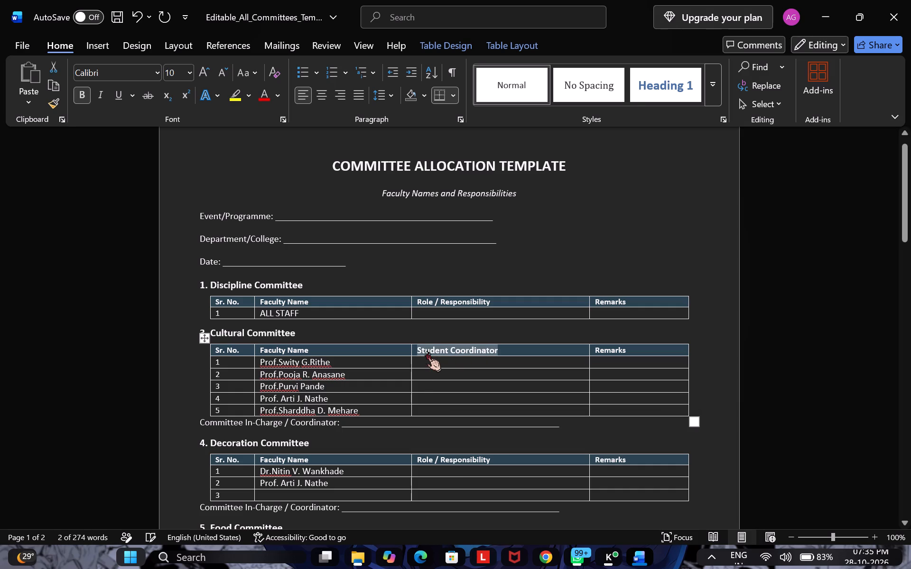
Replace the "Remarks" column header in the Cultural Committee table with "Mobile No".
click(638, 349)
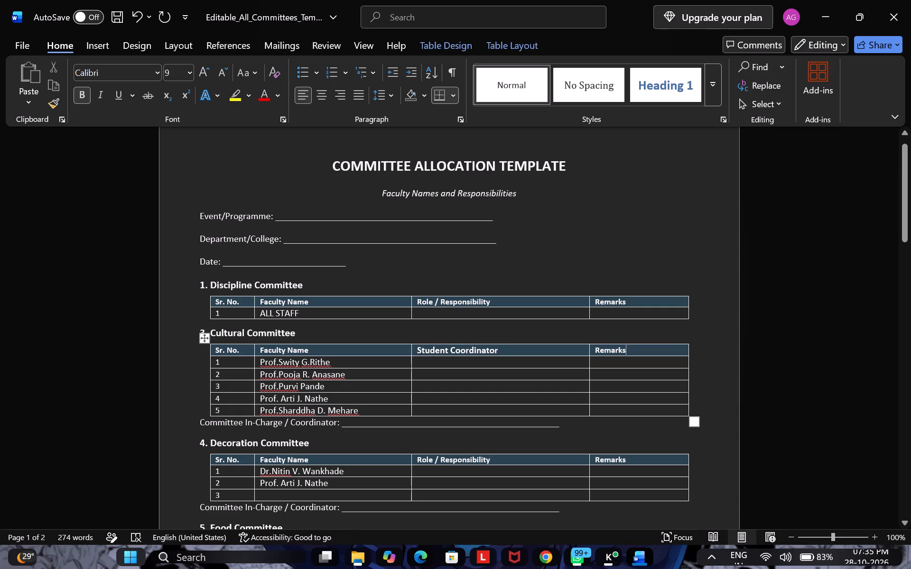
key(BackSpace)
key(BackSpace)
key(BackSpace)
key(BackSpace)
key(BackSpace)
key(BackSpace)
key(BackSpace)
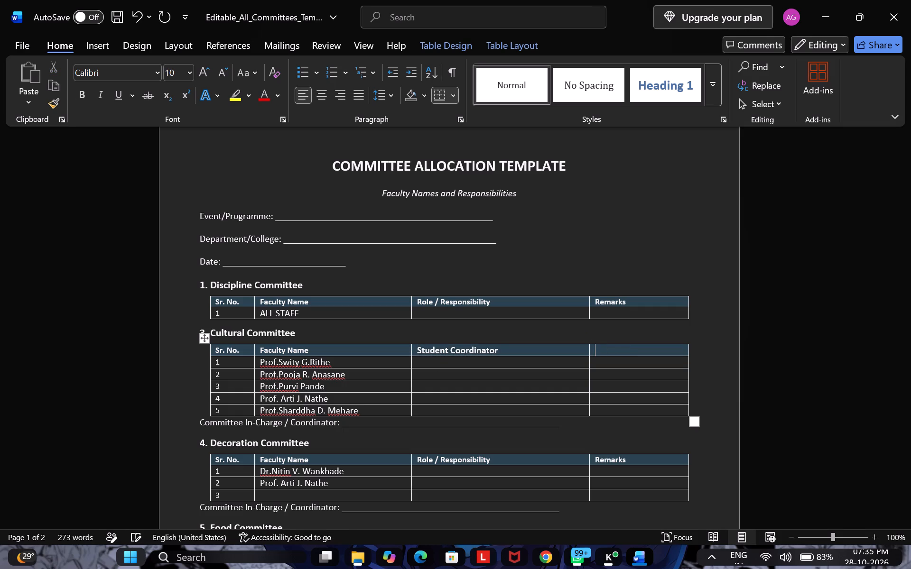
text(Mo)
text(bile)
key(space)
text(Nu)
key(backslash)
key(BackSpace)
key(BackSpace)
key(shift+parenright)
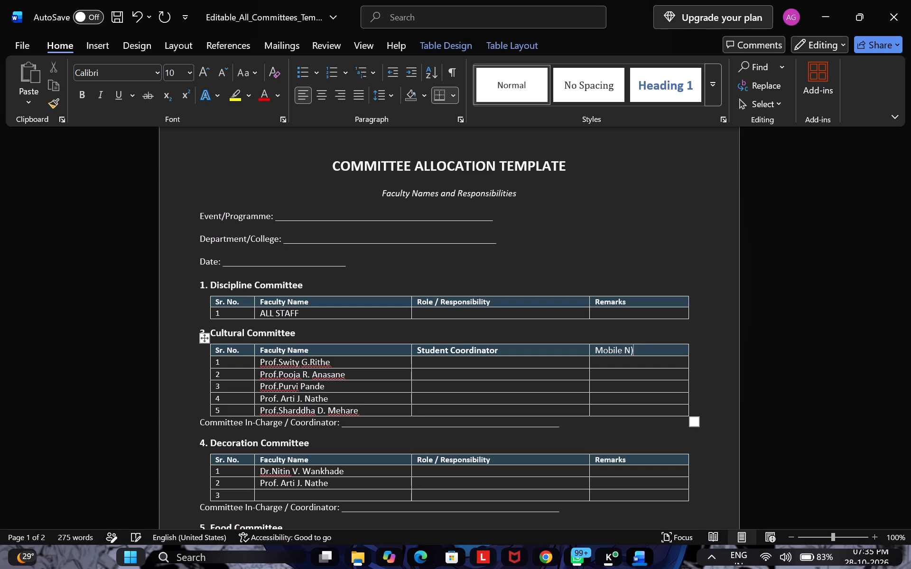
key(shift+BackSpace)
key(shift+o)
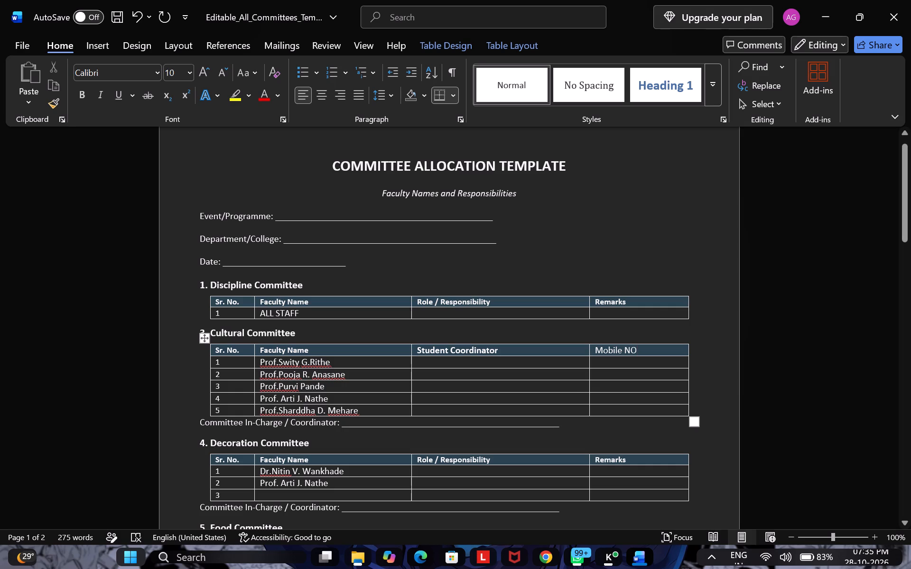
drag(637, 351, 596, 349)
click(644, 347)
key(BackSpace)
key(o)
Insert "Student" before "Mobile No" in the last column header of the Cultural Committee table.
drag(650, 354, 602, 349)
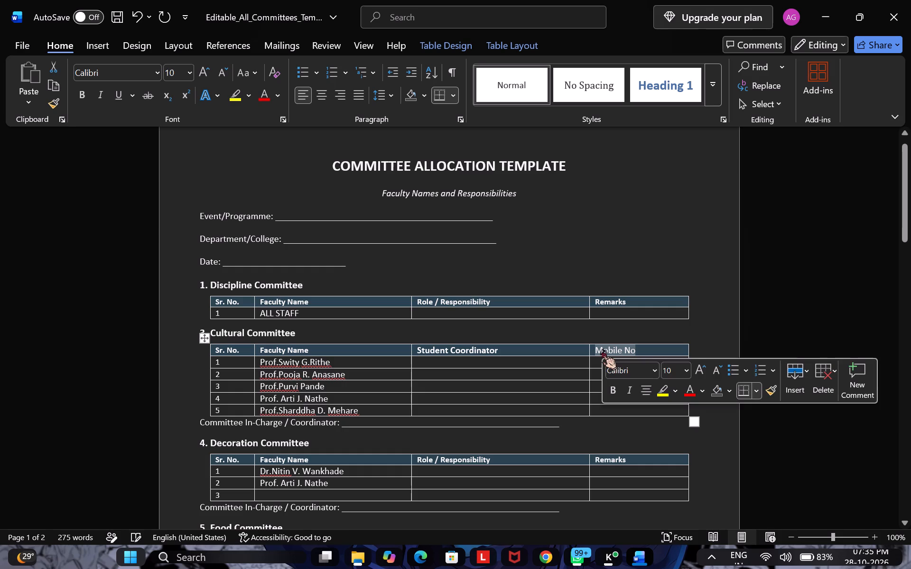
click(658, 349)
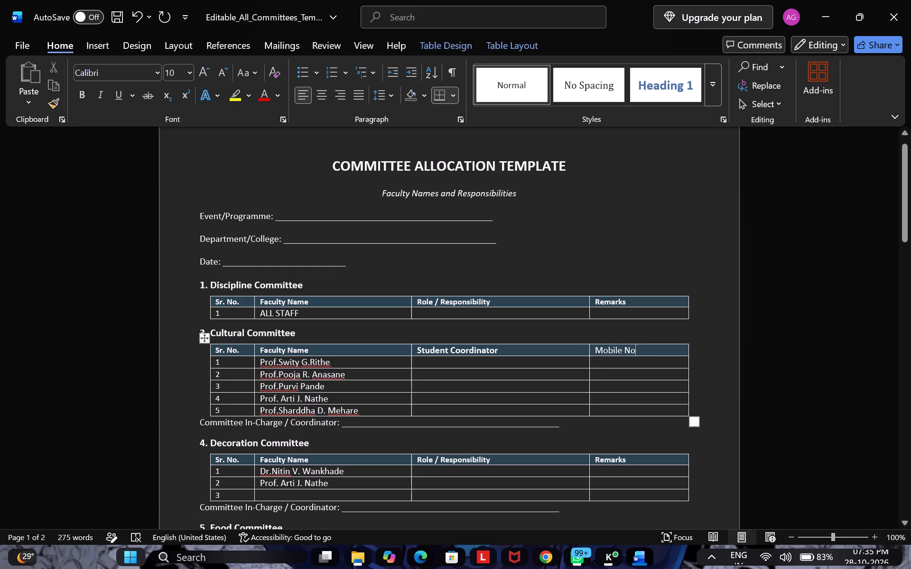
click(597, 351)
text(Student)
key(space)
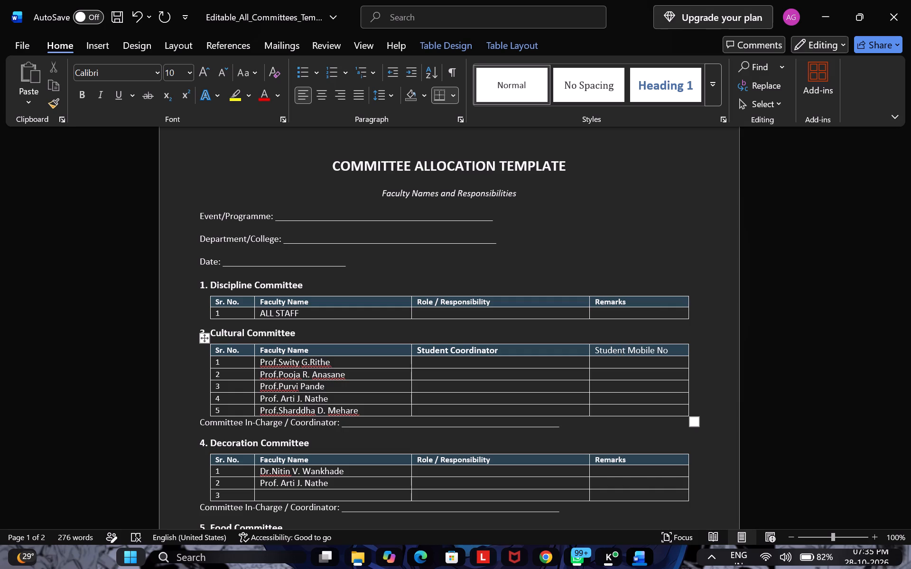
Make the whole "Student Mobile No" header in the Cultural Committee table bold.
drag(670, 351, 637, 351)
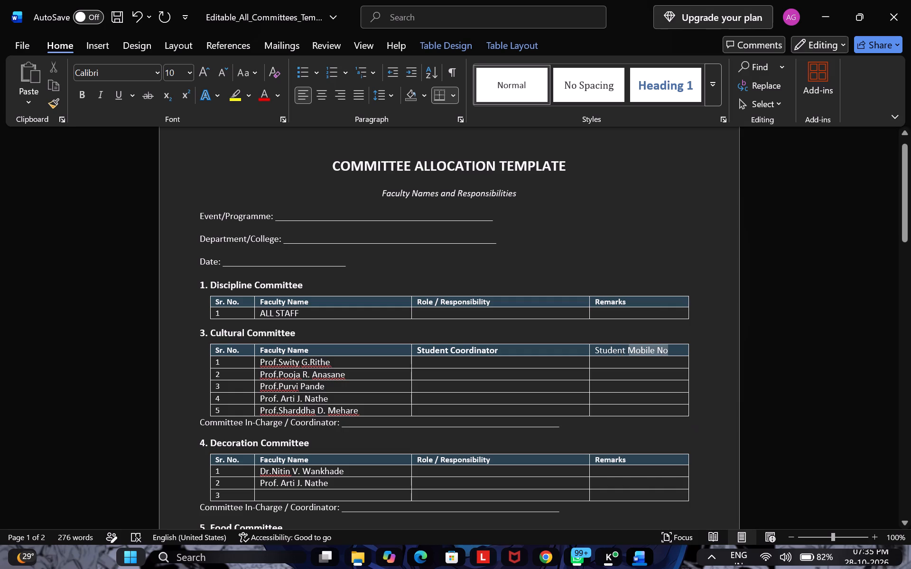
drag(637, 351, 610, 353)
key(ctrl+b)
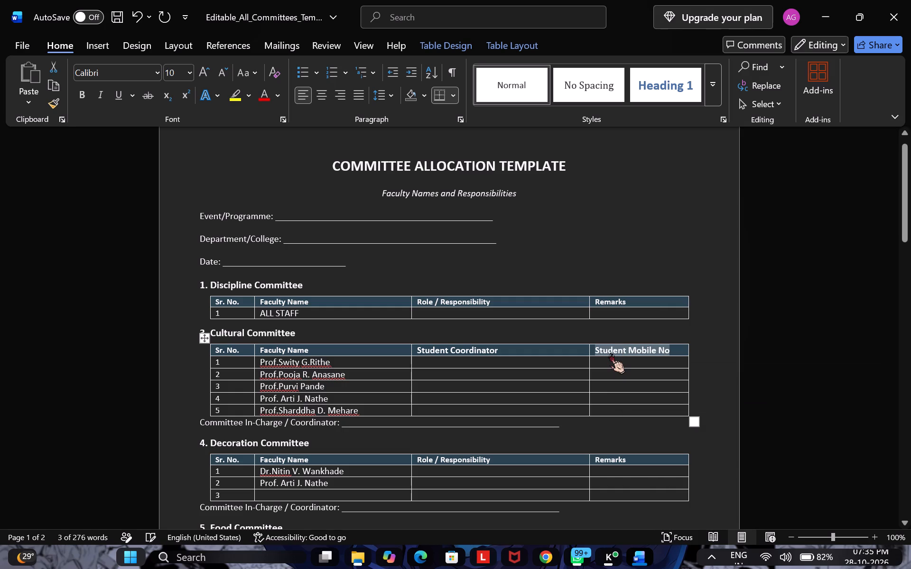
Enter the student coordinator's full name in row 1 of the Cultural Committee table, under Student Coordinator.
click(498, 367)
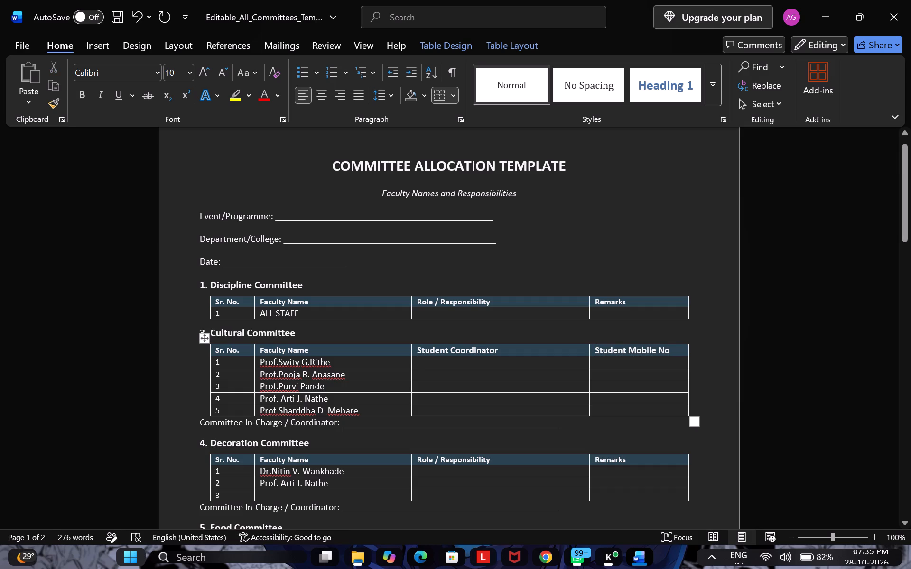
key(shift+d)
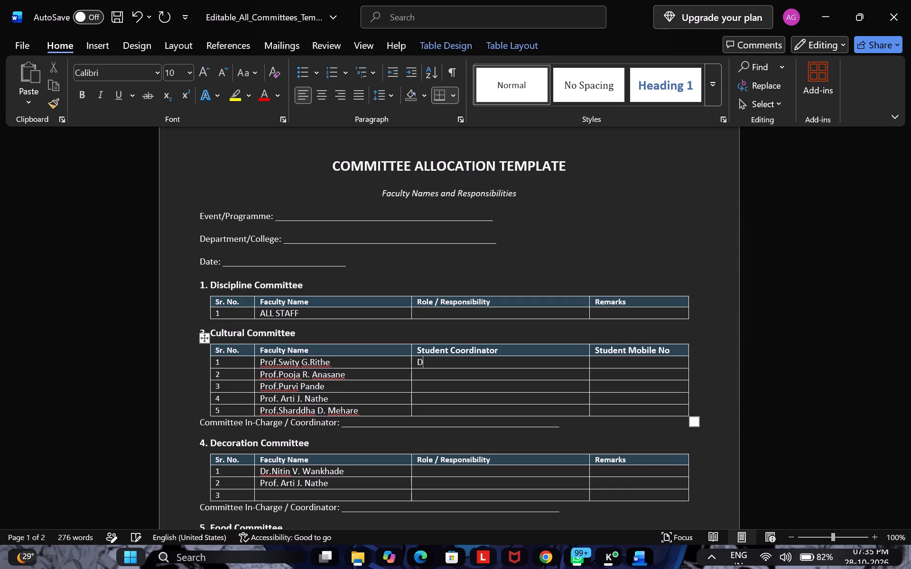
key(BackSpace)
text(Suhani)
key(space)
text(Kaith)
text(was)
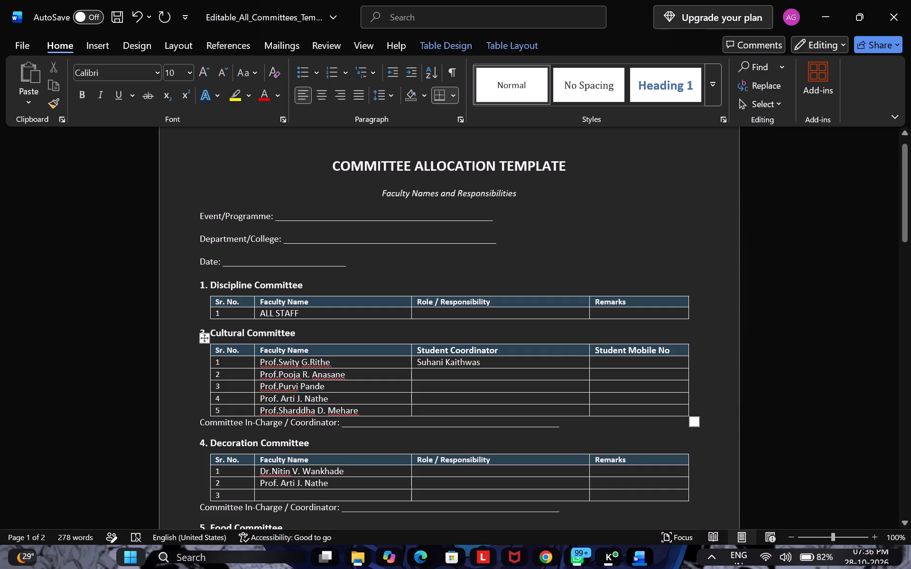
Enter the student coordinators' full names in rows 2 to 4 of the Cultural Committee table, under Student Coordinator.
click(484, 380)
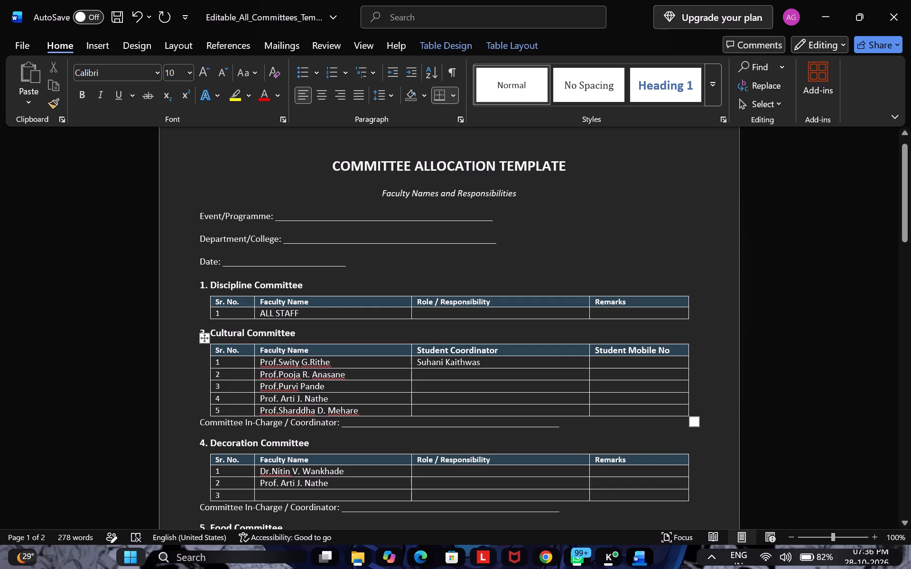
click(483, 373)
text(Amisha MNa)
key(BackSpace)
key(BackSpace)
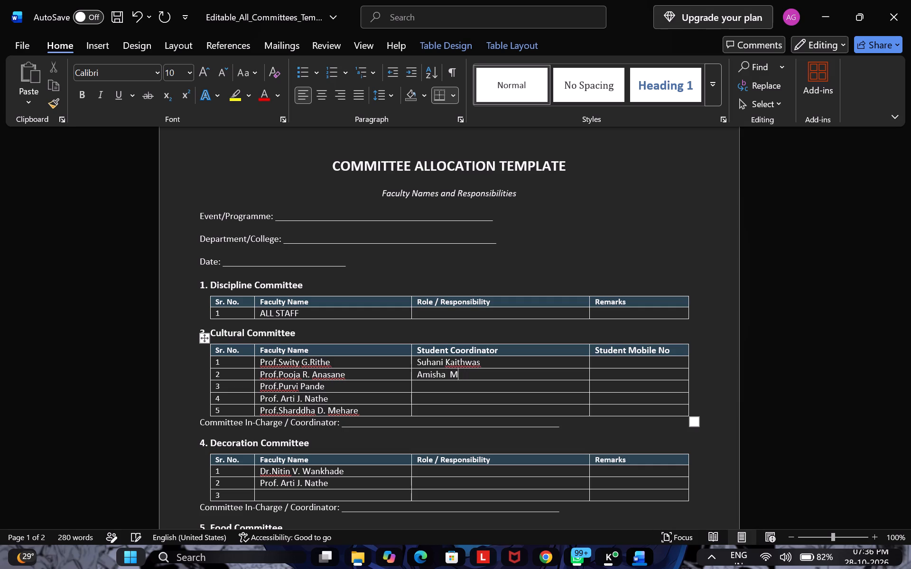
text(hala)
click(499, 390)
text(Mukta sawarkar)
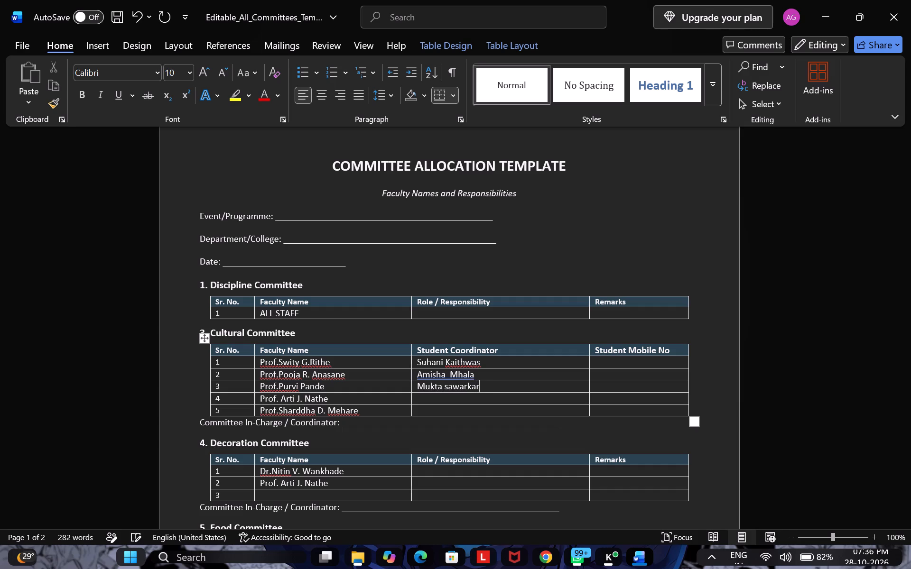
click(462, 402)
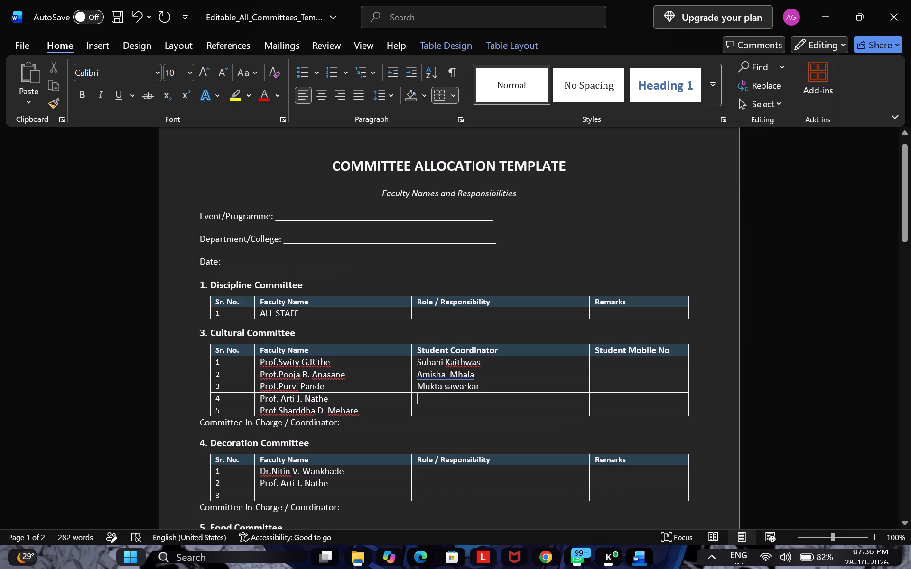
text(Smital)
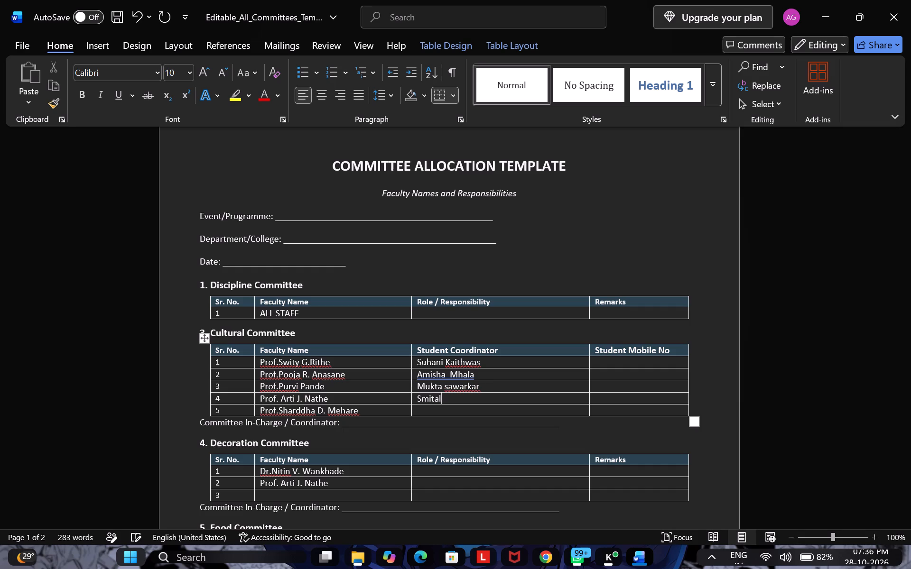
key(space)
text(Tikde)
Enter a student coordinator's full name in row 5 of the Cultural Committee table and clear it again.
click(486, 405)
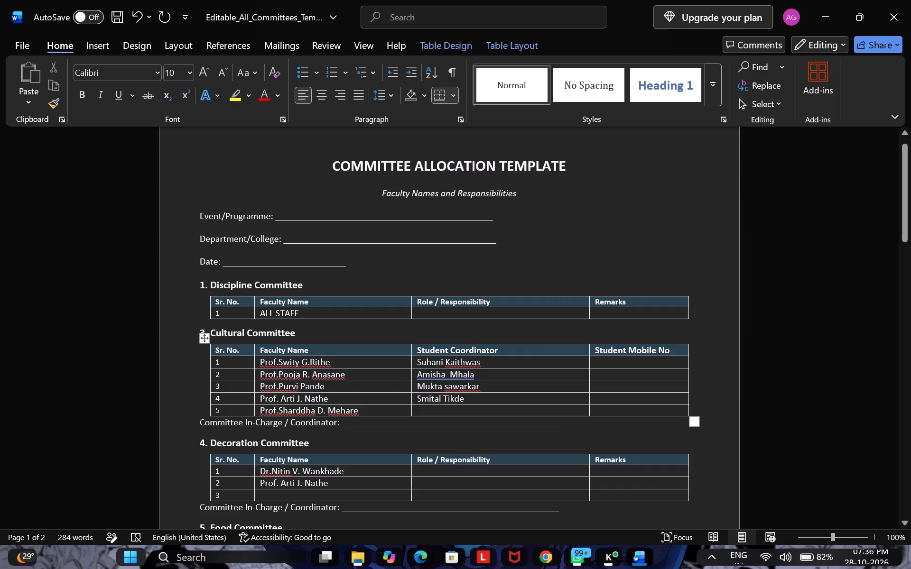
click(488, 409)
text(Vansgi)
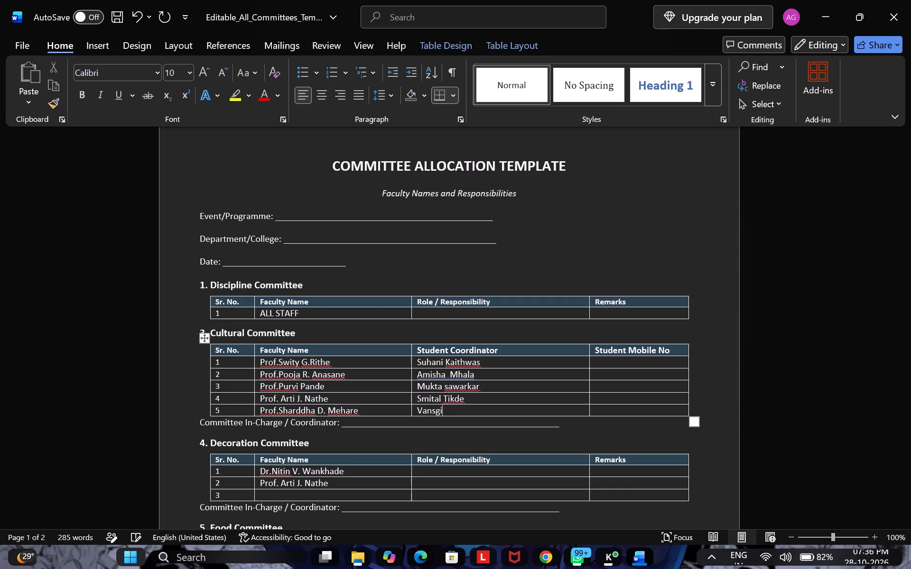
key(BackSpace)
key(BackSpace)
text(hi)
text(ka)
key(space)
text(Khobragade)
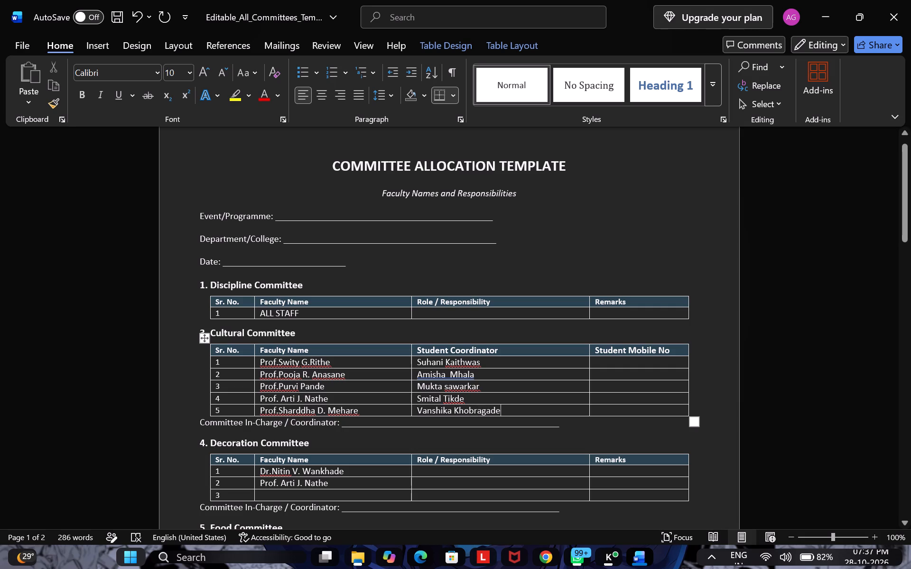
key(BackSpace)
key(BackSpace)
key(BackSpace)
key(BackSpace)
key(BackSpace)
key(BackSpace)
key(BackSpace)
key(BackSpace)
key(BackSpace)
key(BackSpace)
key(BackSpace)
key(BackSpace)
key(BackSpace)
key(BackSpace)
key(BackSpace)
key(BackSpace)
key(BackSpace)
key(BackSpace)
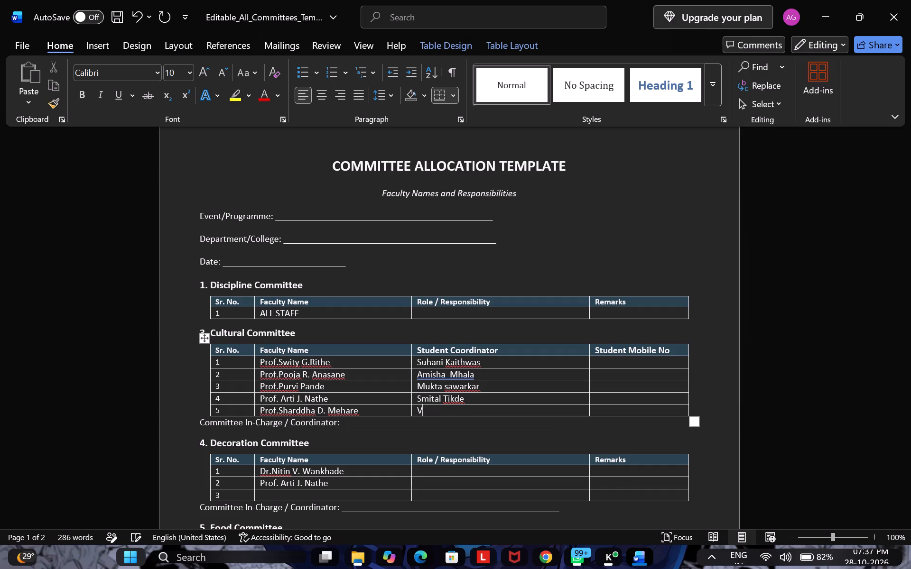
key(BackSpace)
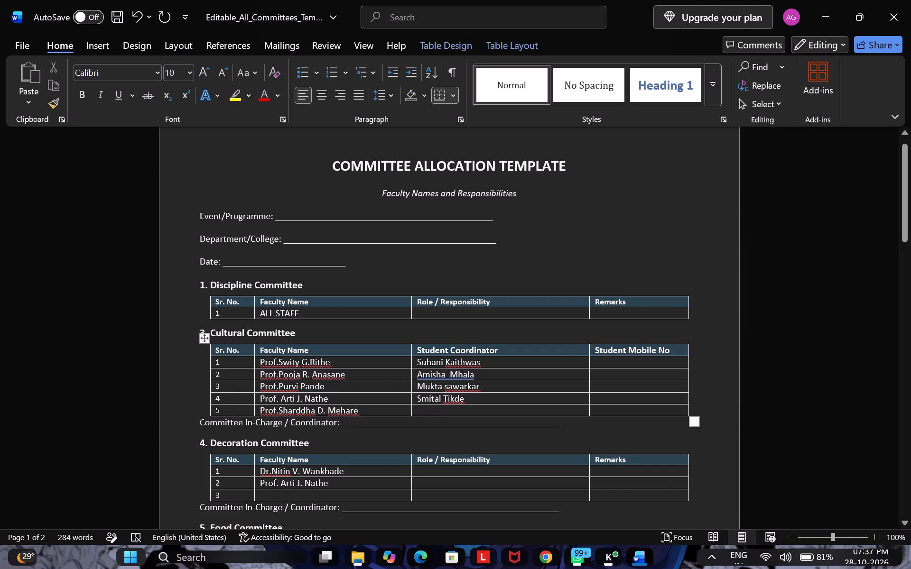
Replace all occurrences of the "Role / Responsibility" header in the document with "Student Coordinators".
click(748, 81)
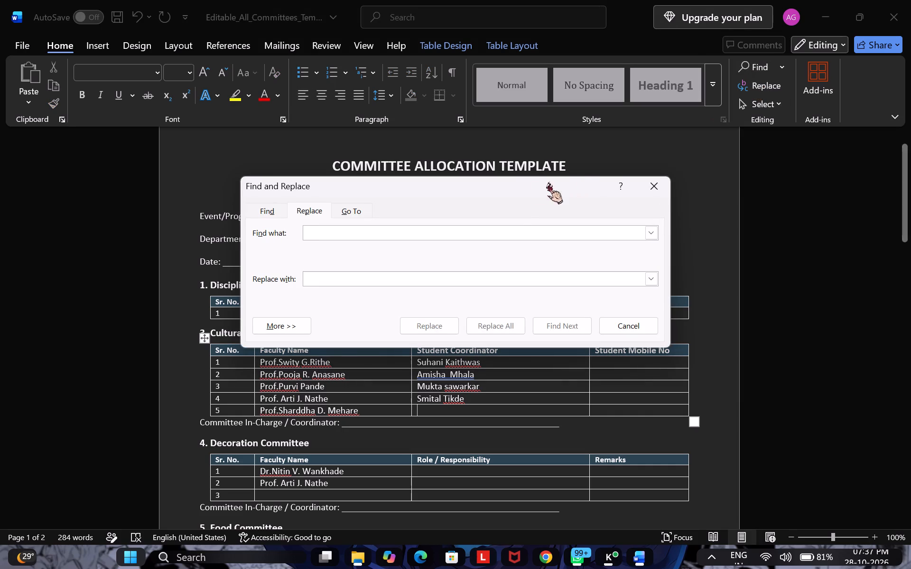
click(651, 188)
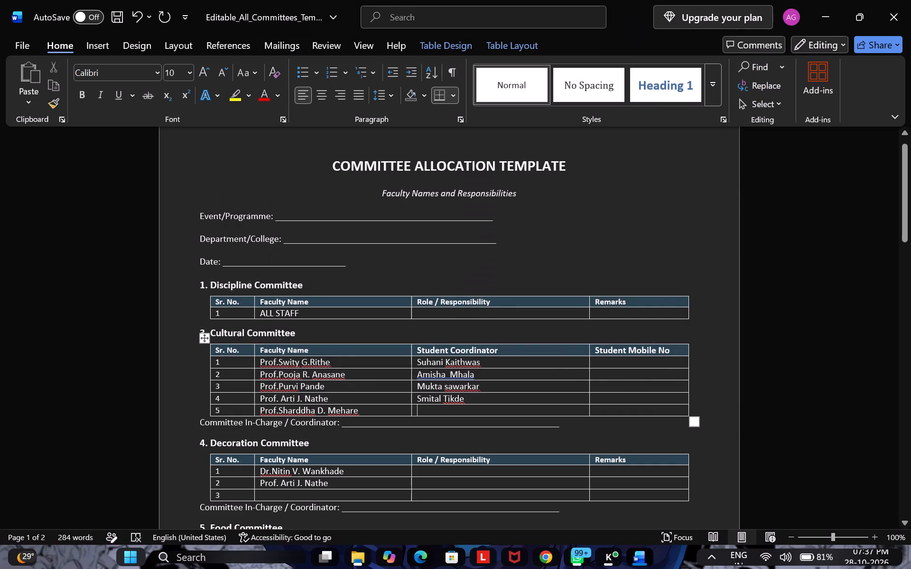
drag(527, 460, 445, 463)
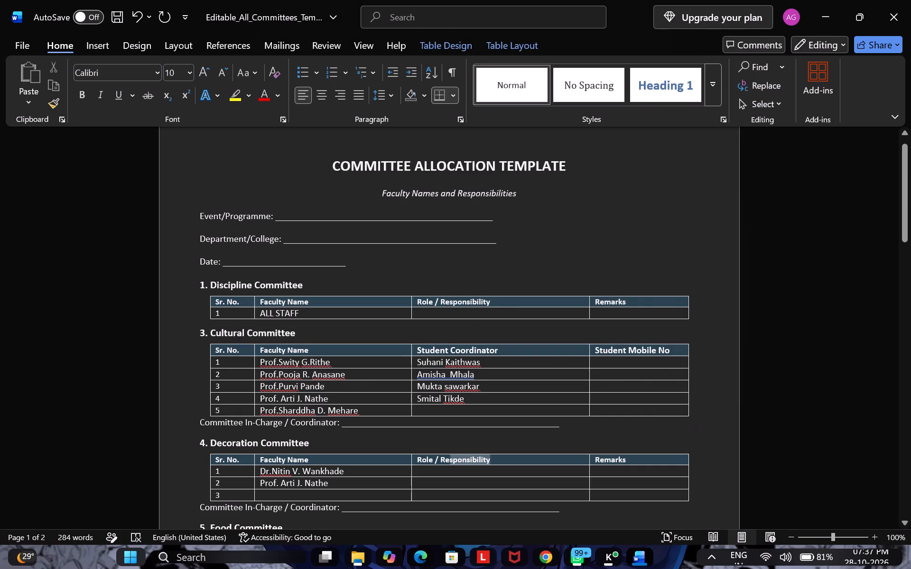
drag(445, 463, 424, 462)
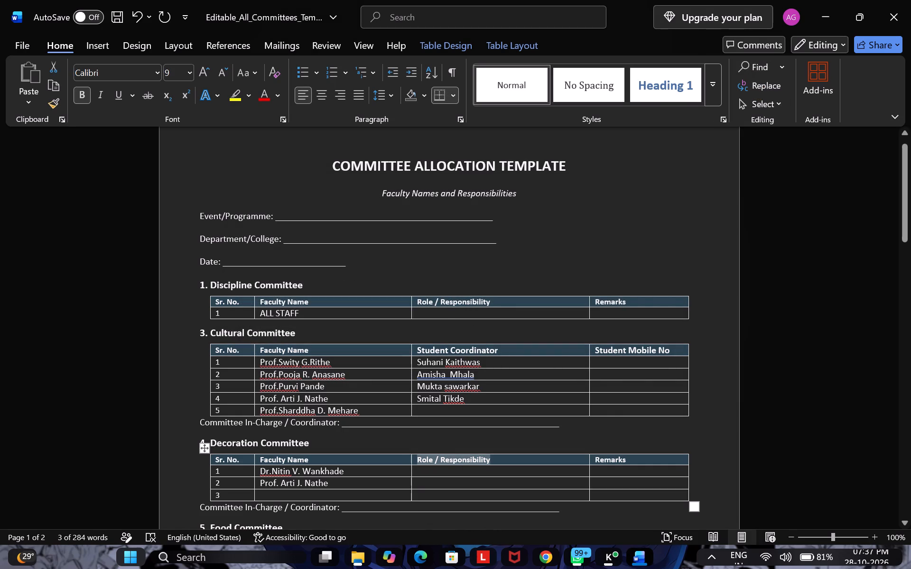
key(ctrl+c)
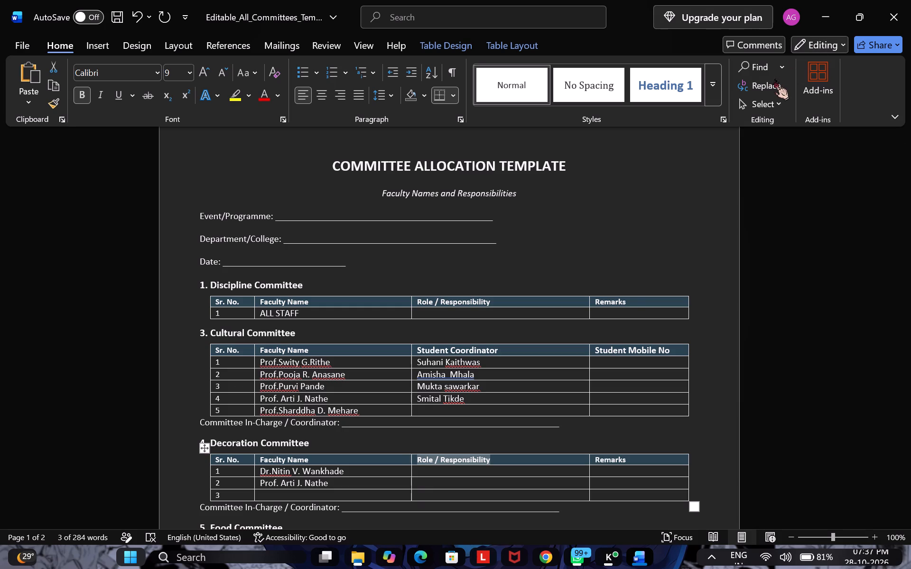
click(774, 79)
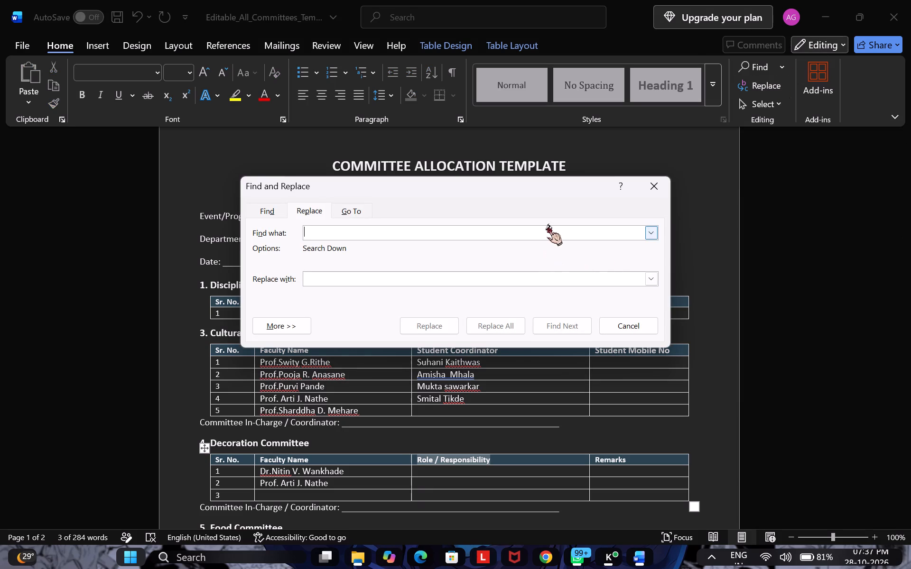
click(545, 230)
right_click(545, 230)
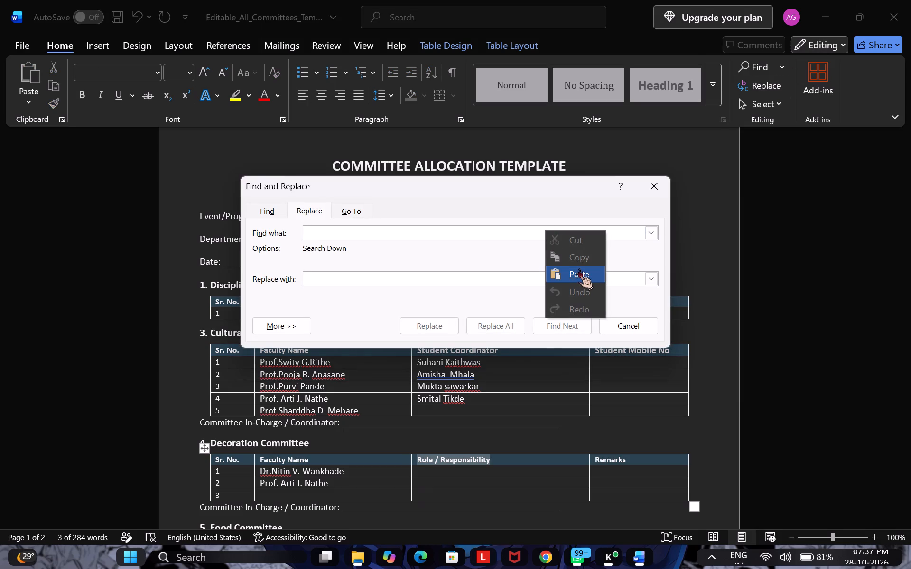
click(578, 270)
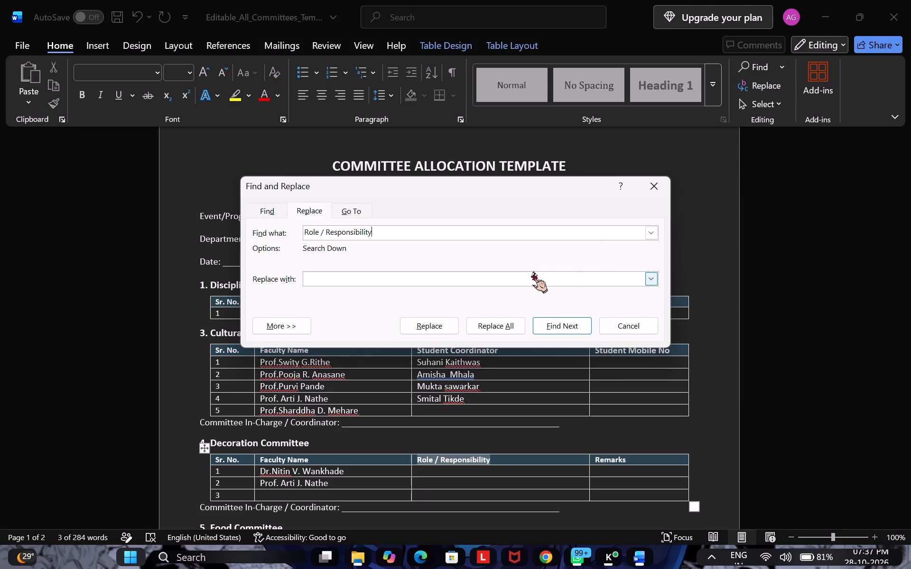
click(527, 278)
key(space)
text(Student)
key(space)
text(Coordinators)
click(504, 320)
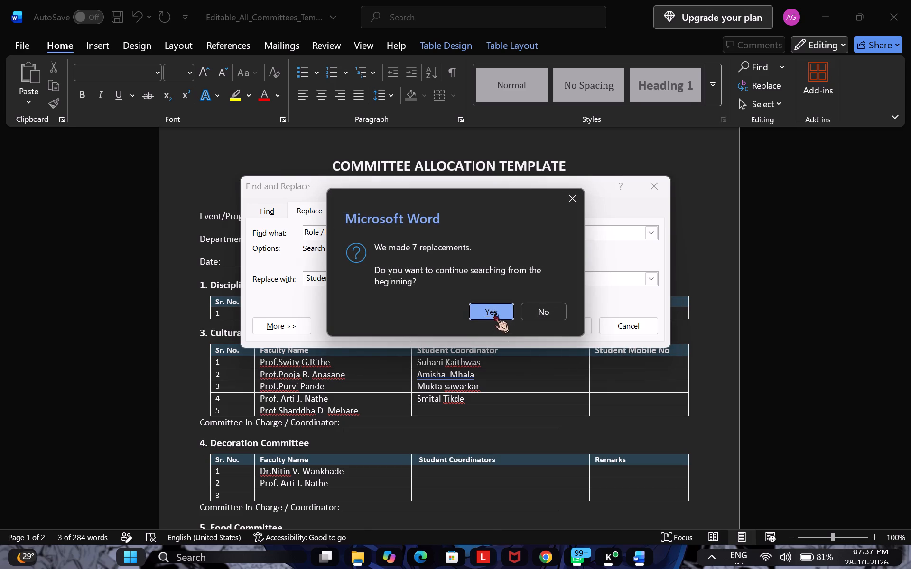
Continue replacing "Role / Responsibility" with "Student Coordinators" from the beginning of the document, and close Find and Replace.
click(494, 312)
click(541, 293)
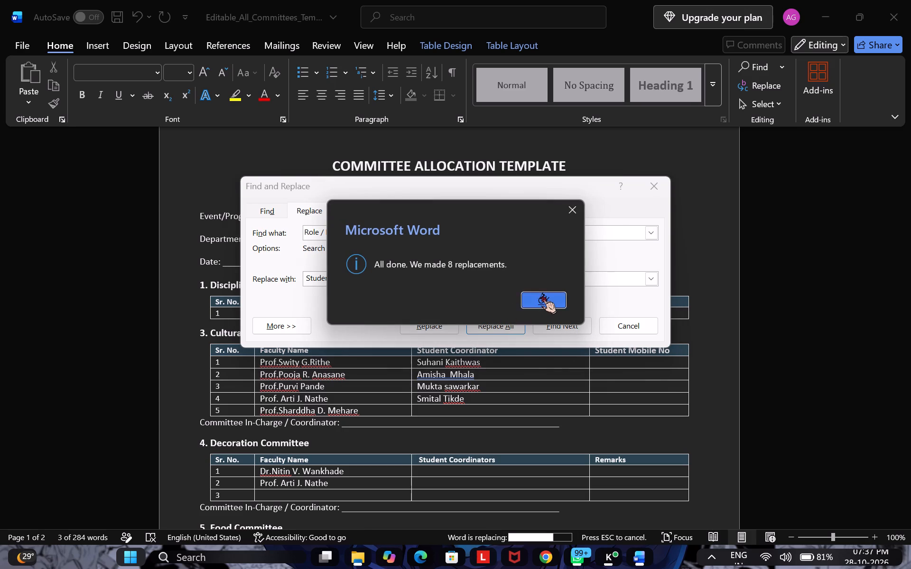
click(616, 321)
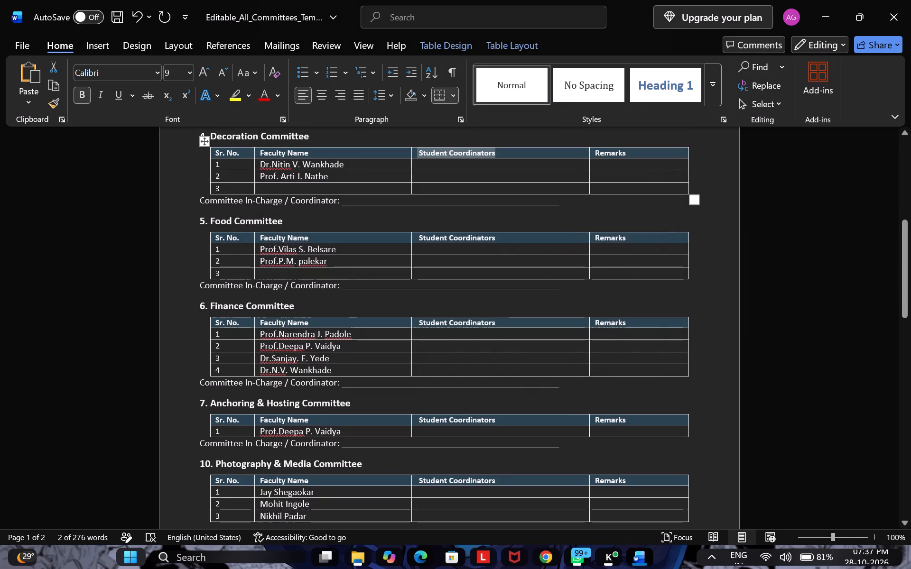
Enter the student coordinator's full name in row 1 of the Decoration Committee table, under Student Coordinators.
scroll(619, 251, up, 1)
click(506, 236)
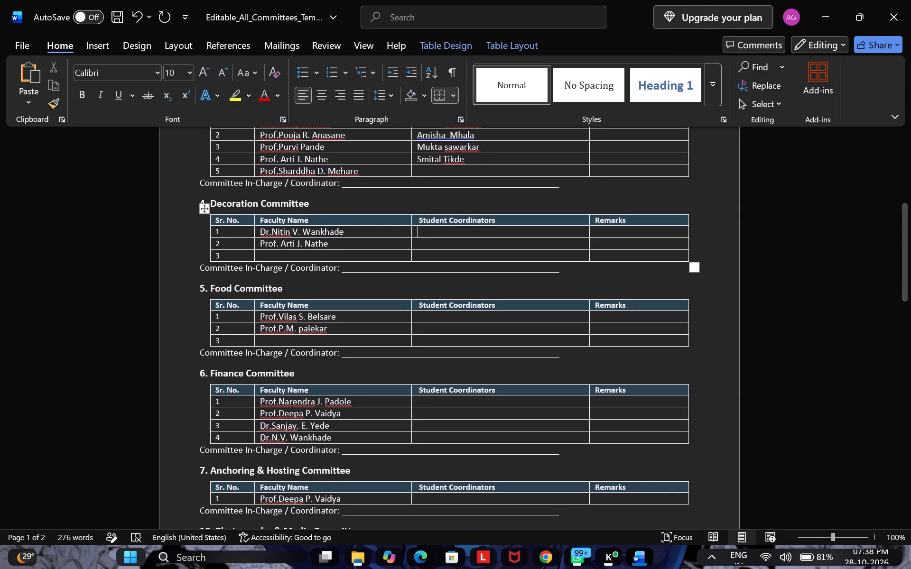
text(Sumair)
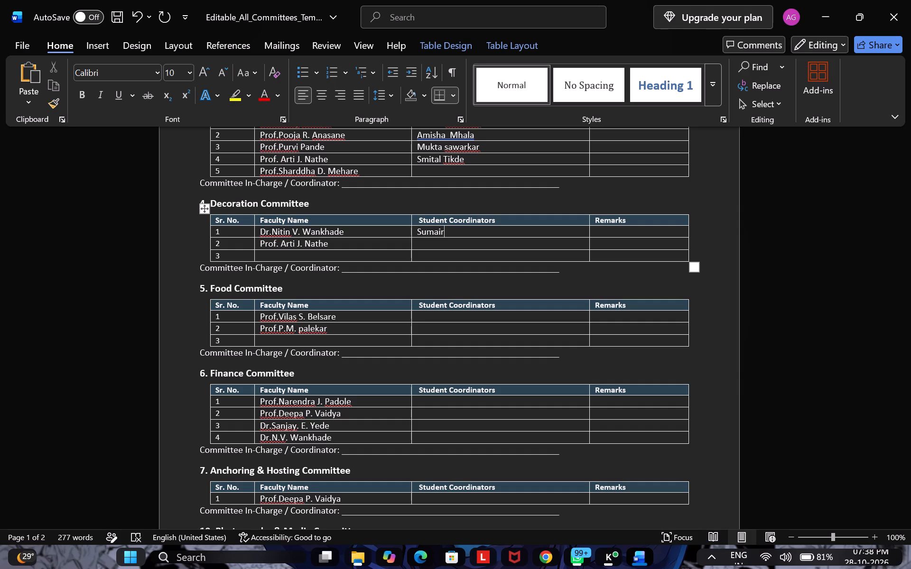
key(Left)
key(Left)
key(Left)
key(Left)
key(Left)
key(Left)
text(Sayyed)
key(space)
Enter the student coordinator's full name in row 2 of the Decoration Committee table, under Student Coordinators.
click(499, 245)
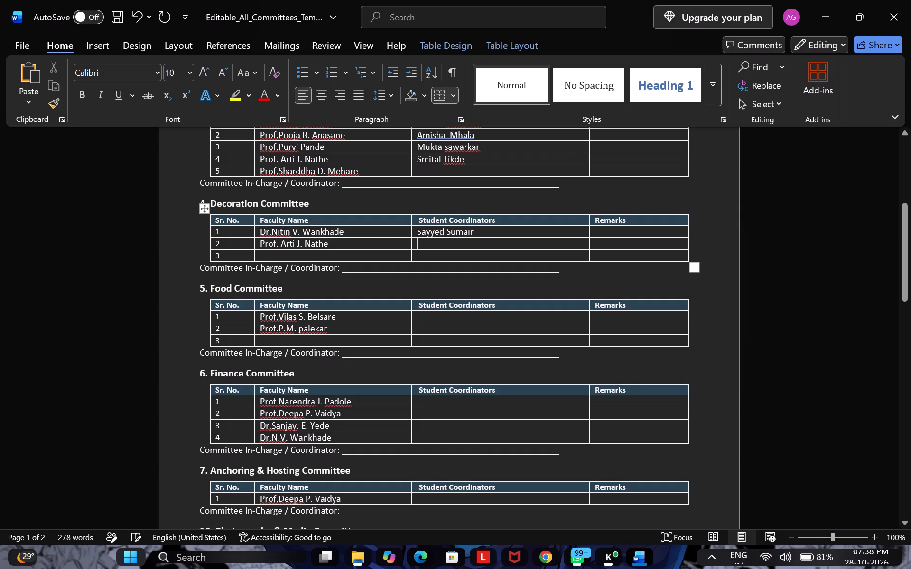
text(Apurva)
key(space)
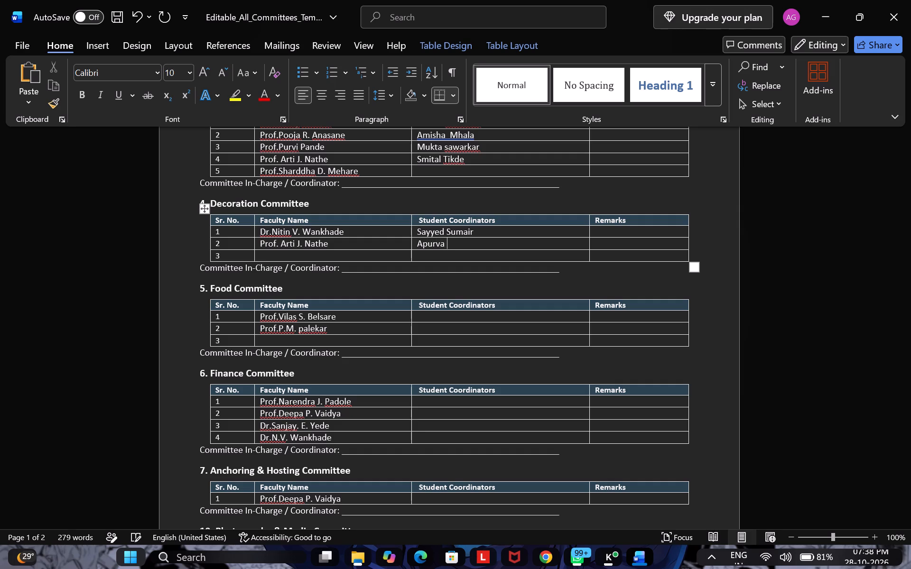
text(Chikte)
Copy the "Remarks" header of the Decoration Committee table and open Find and Replace with it as the search text.
scroll(510, 296, down, 1)
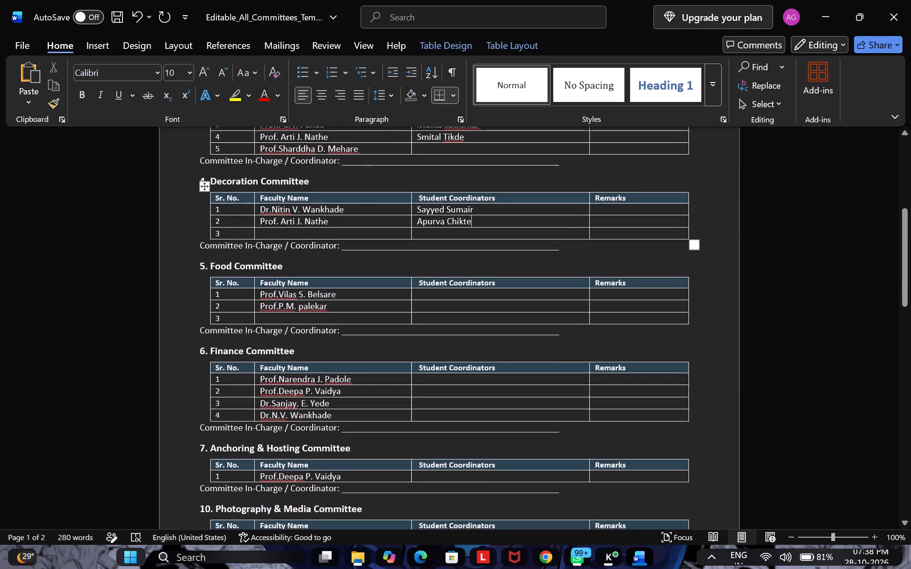
scroll(579, 257, up, 1)
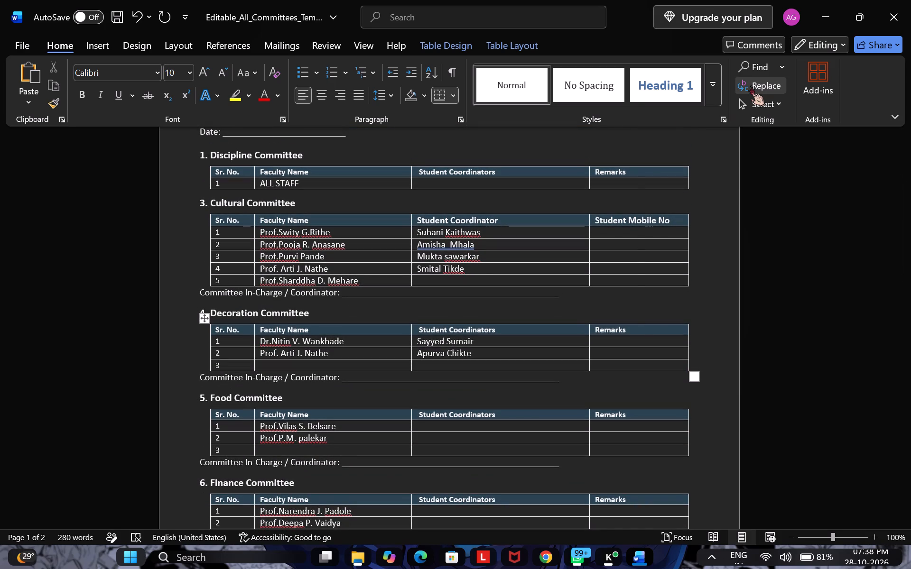
double_click(750, 86)
click(645, 186)
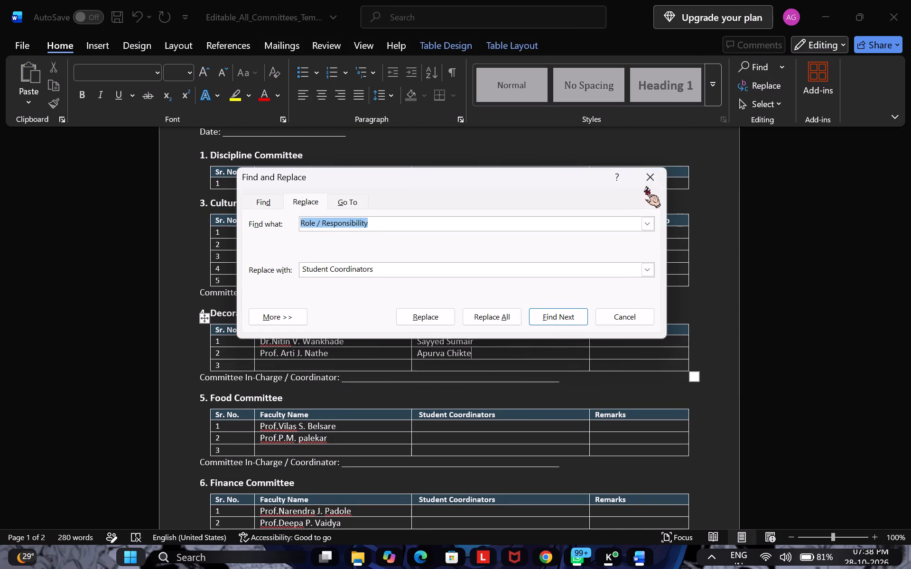
drag(657, 328, 596, 330)
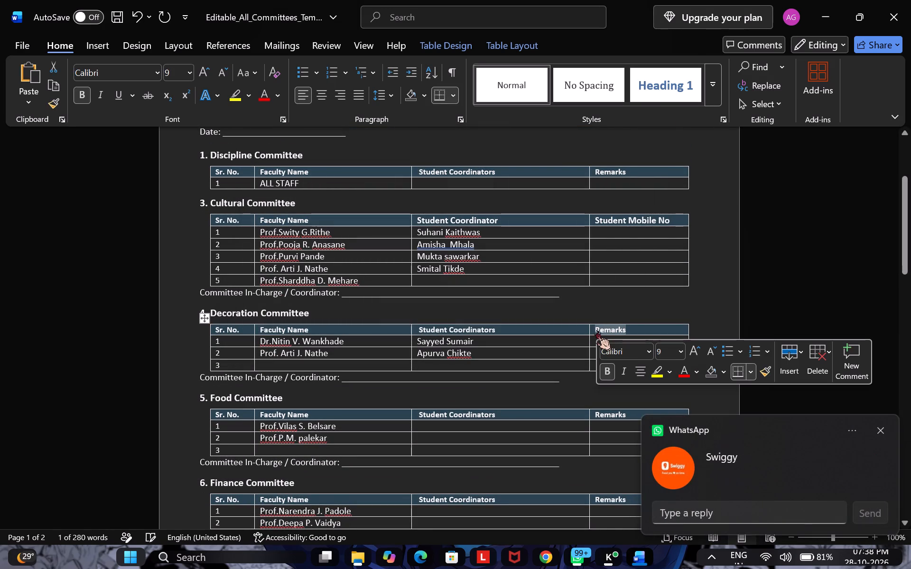
key(ctrl+c)
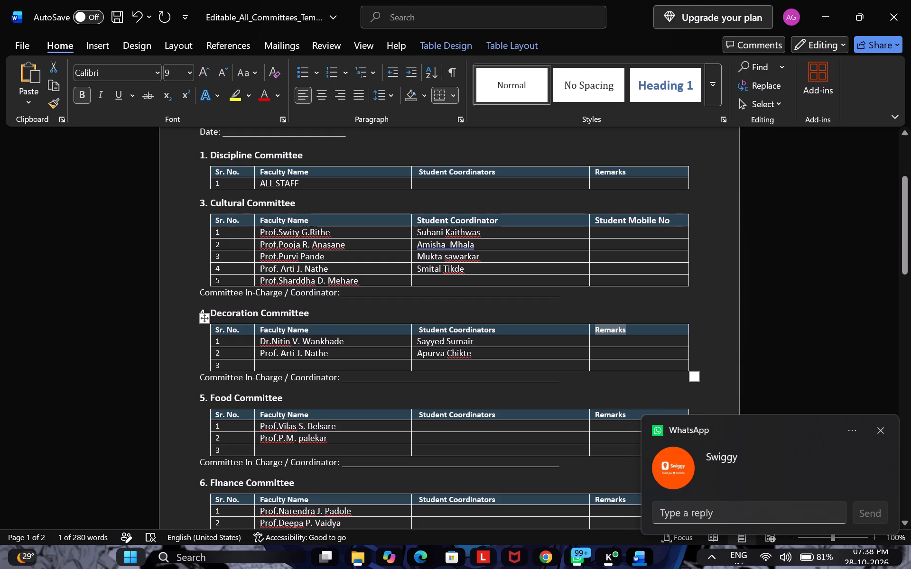
click(768, 90)
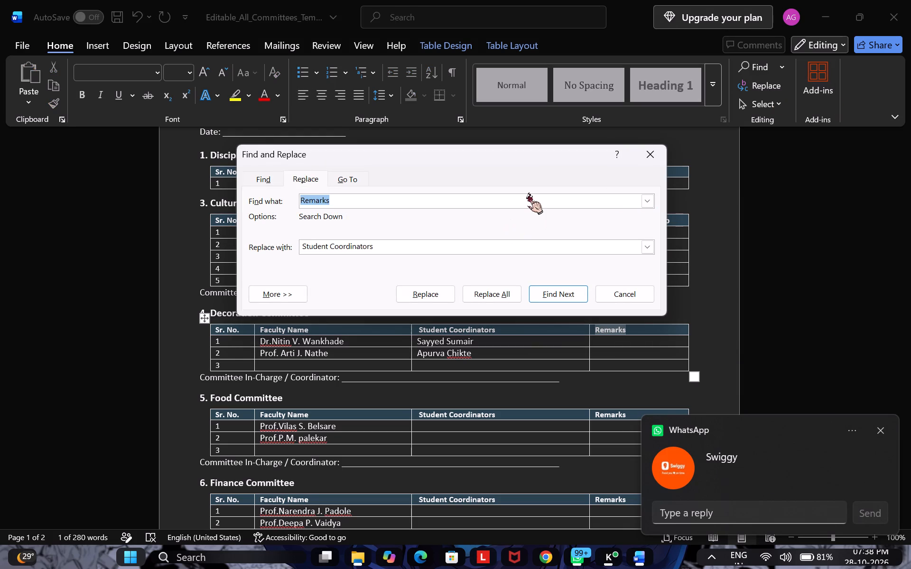
Replace all occurrences of "Remarks" with "Student Mobile No" throughout the document, including from the beginning.
click(485, 249)
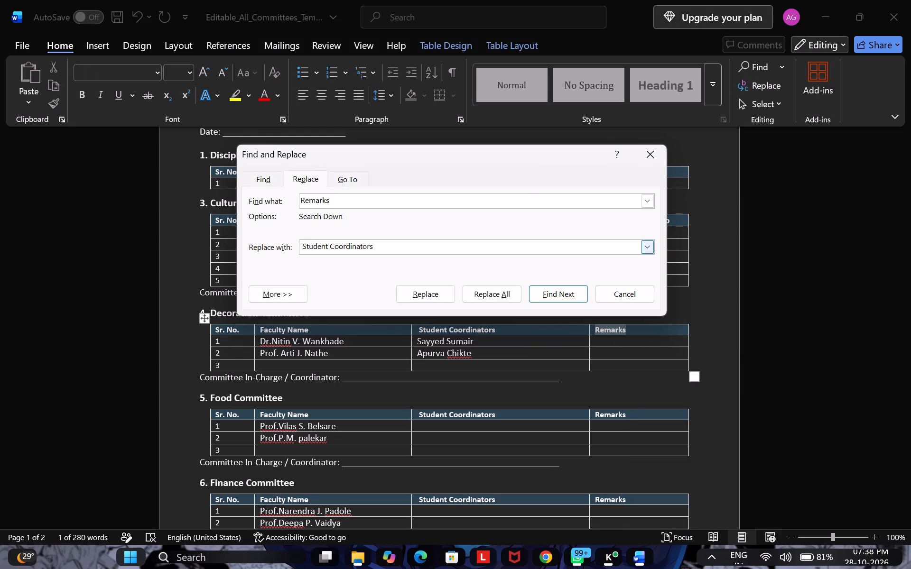
key(ctrl+a)
key(BackSpace)
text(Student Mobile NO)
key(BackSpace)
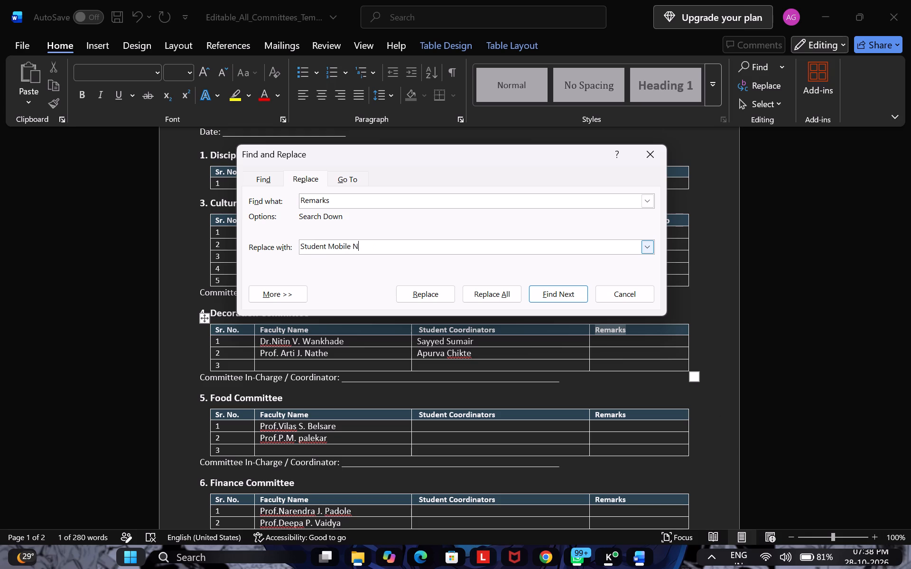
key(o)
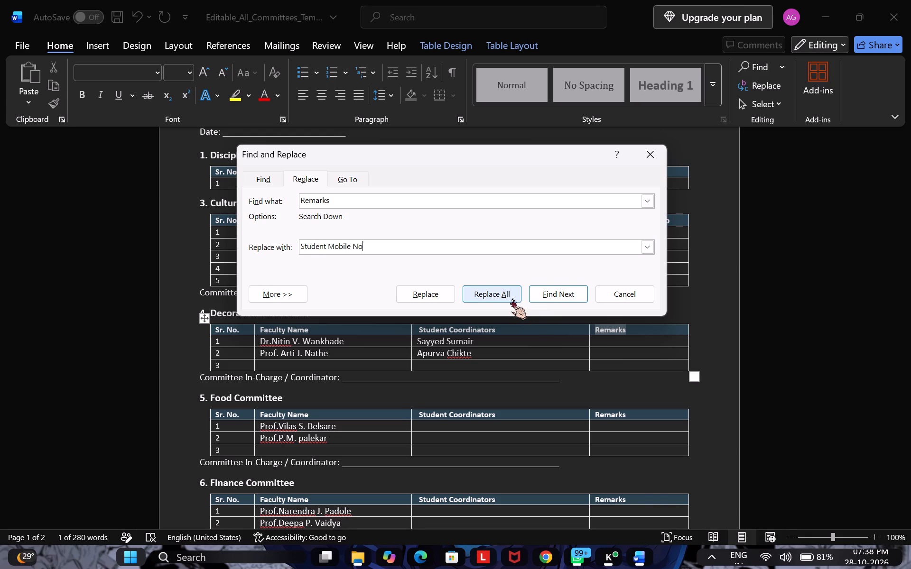
click(511, 299)
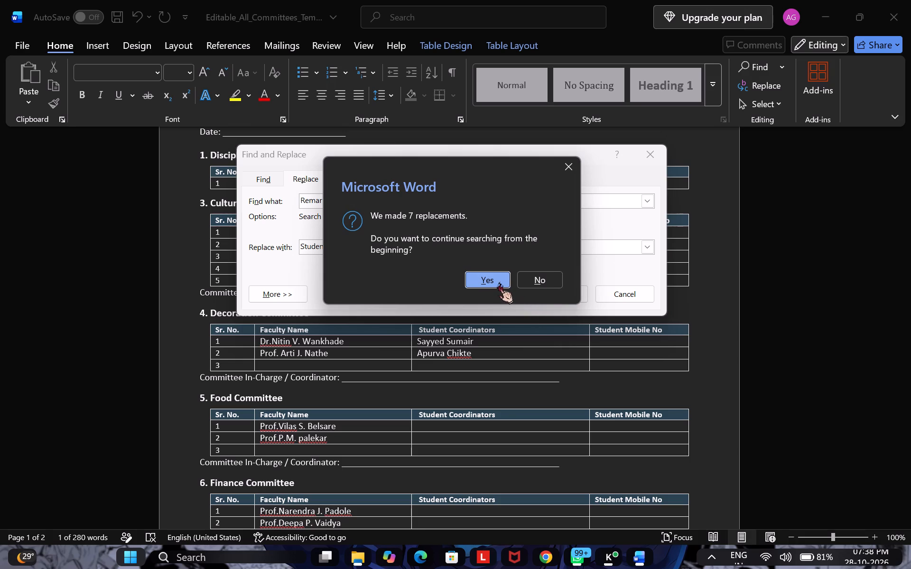
click(498, 283)
click(553, 273)
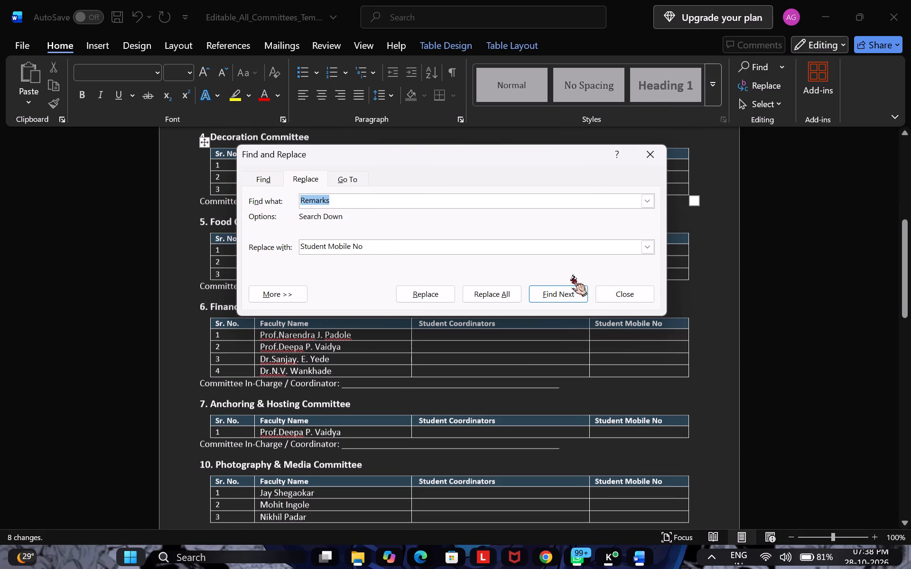
click(616, 286)
scroll(593, 263, up, 1)
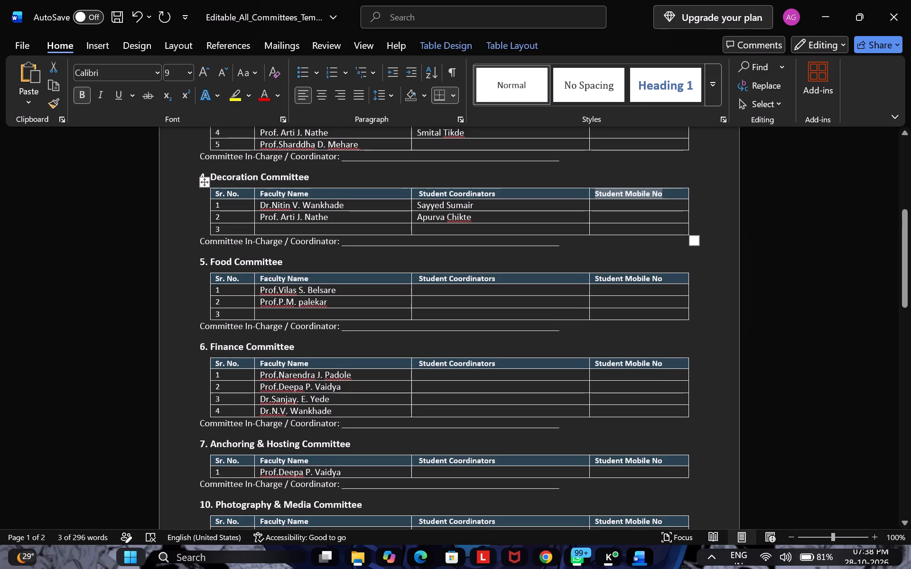
click(724, 236)
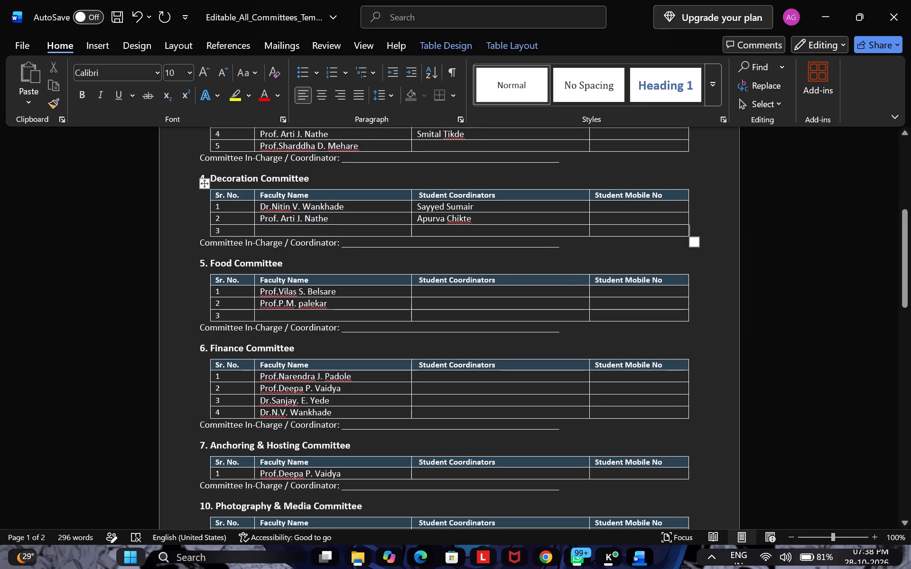
scroll(617, 228, up, 1)
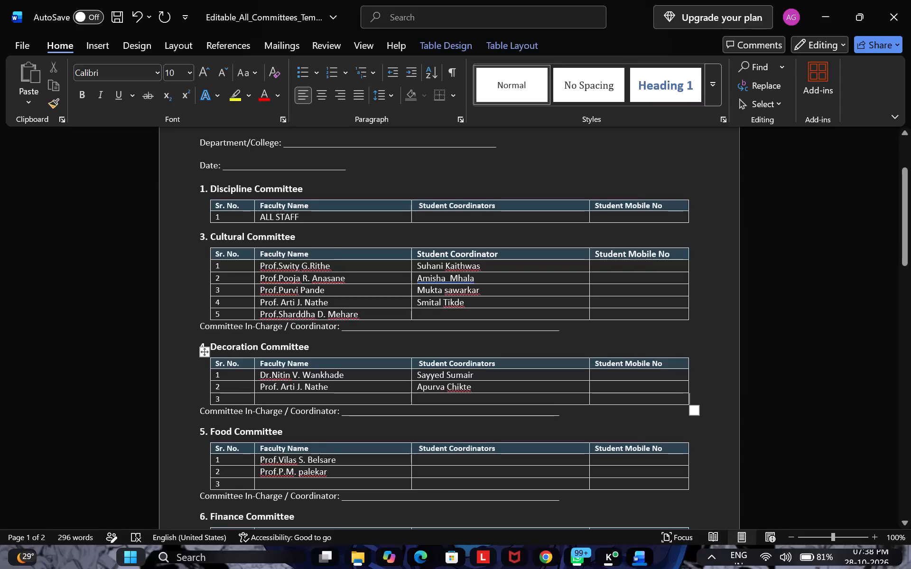
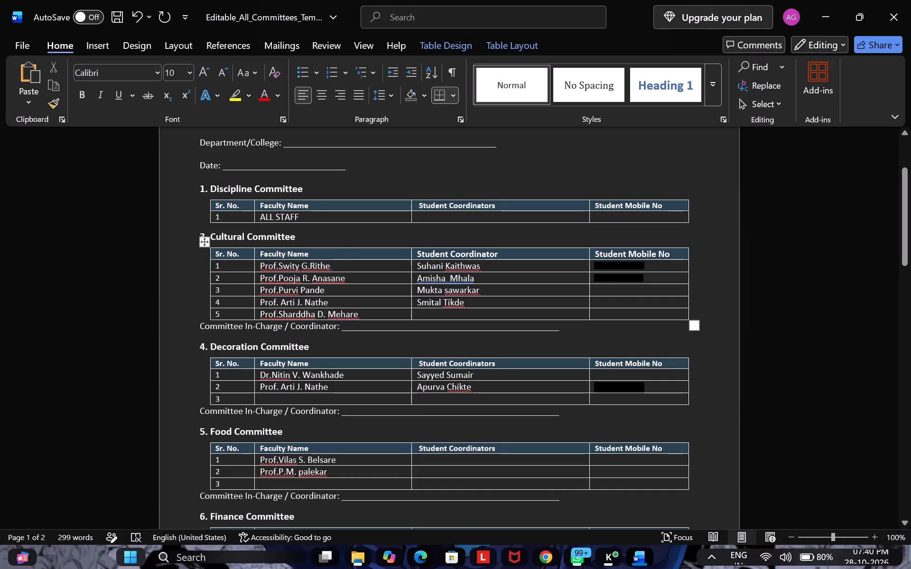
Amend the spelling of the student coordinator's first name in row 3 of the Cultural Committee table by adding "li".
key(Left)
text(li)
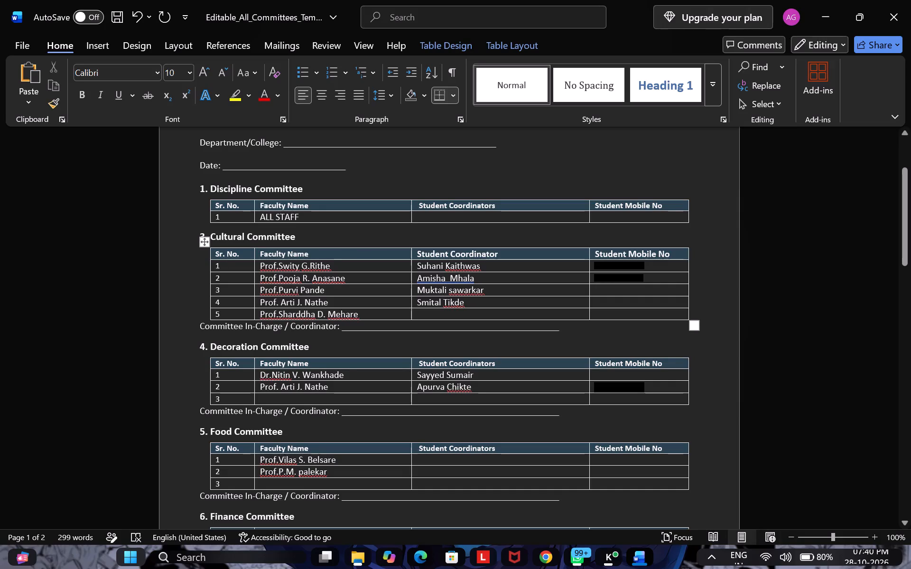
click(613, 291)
Replace the student coordinator in row 3 of the Cultural Committee table with a different student's full name.
click(507, 290)
key(BackSpace)
key(BackSpace)
key(BackSpace)
key(BackSpace)
key(BackSpace)
key(BackSpace)
key(BackSpace)
key(BackSpace)
key(BackSpace)
key(BackSpace)
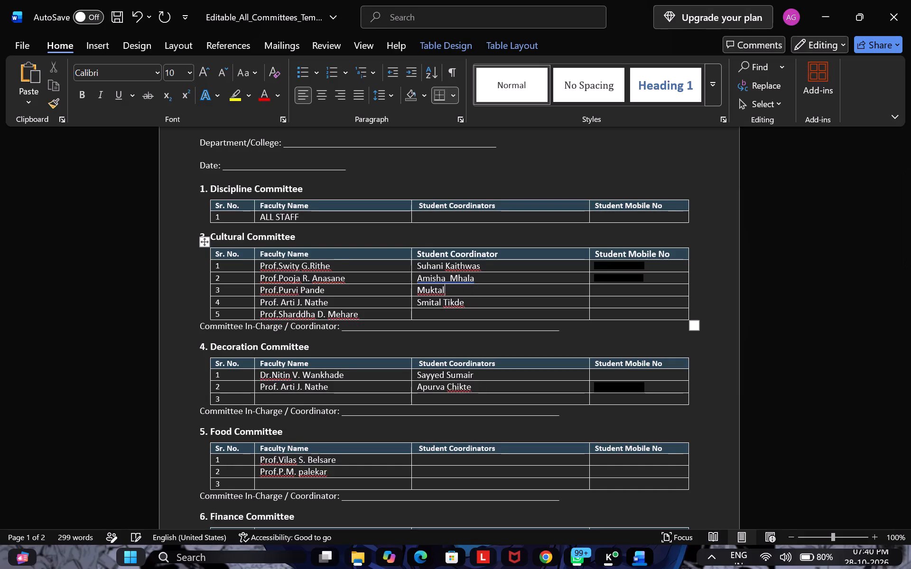
key(BackSpace)
key(BackSpace)
key(BackSpace)
key(BackSpace)
key(BackSpace)
key(BackSpace)
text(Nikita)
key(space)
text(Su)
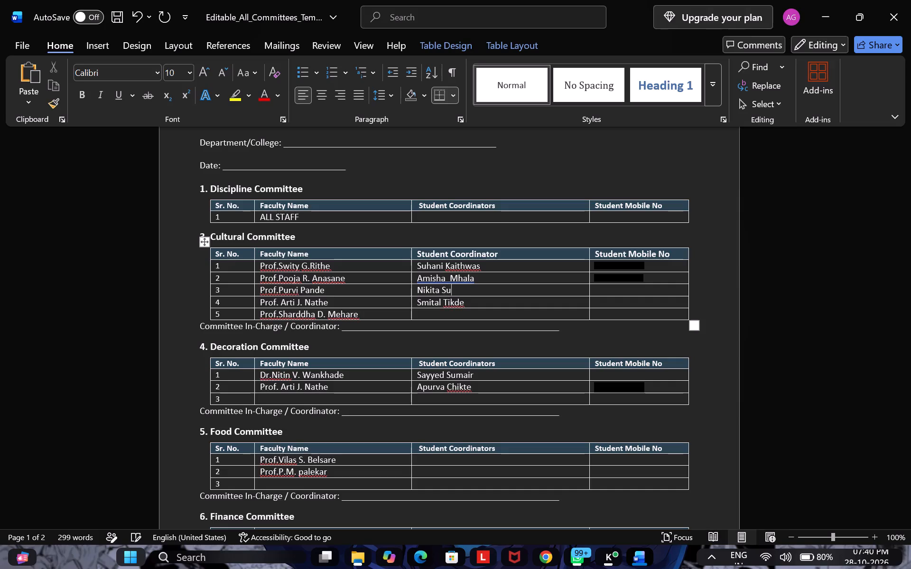
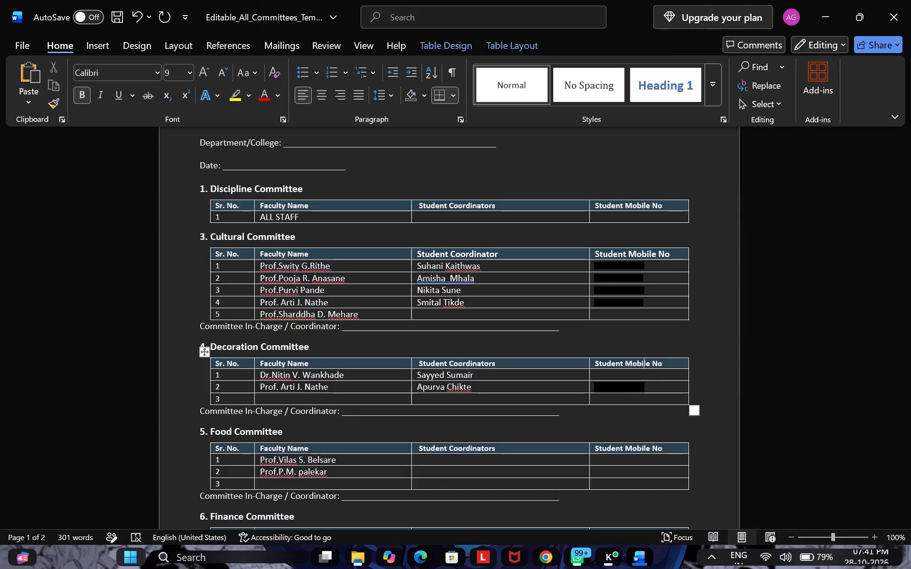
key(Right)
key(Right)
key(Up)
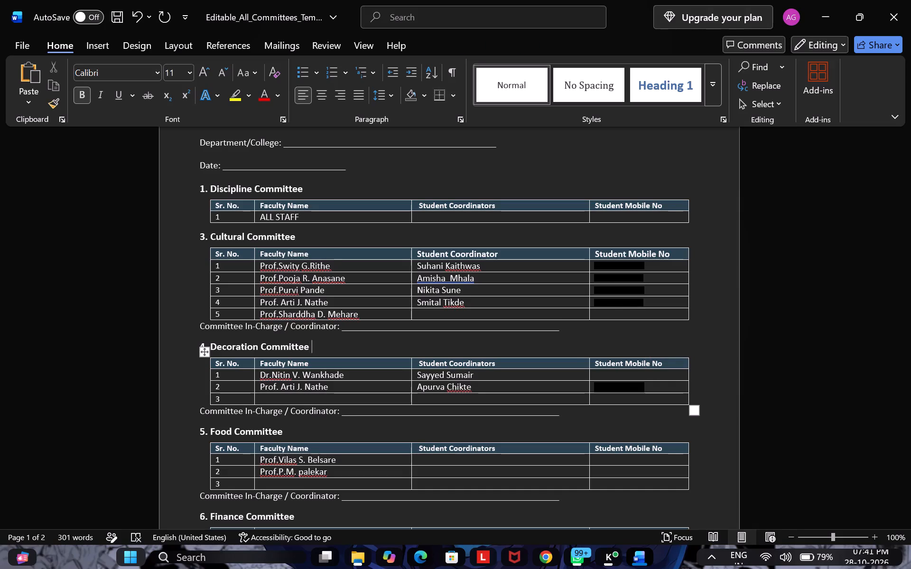
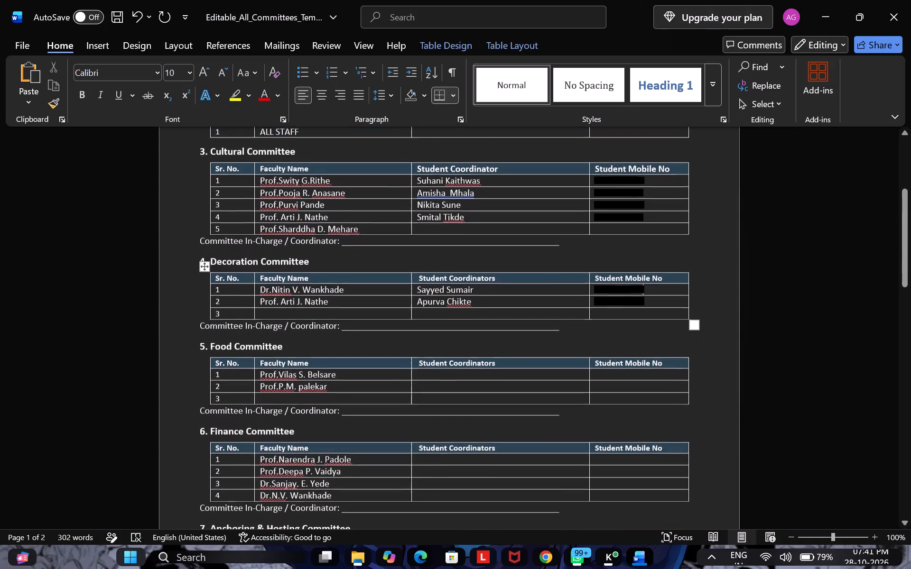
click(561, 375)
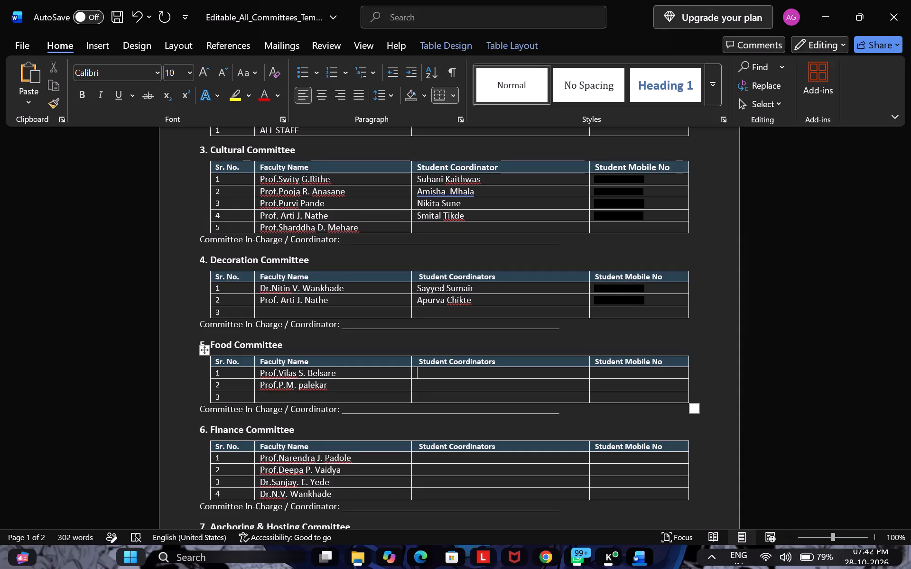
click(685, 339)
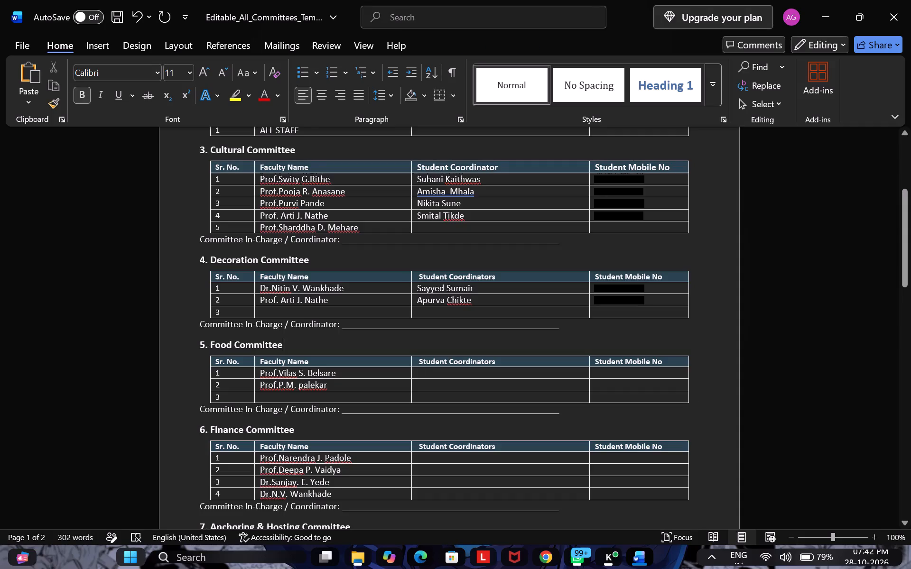
Enter the two student coordinators' names in rows 1 and 2 of the Finance Committee table.
scroll(529, 384, down, 2)
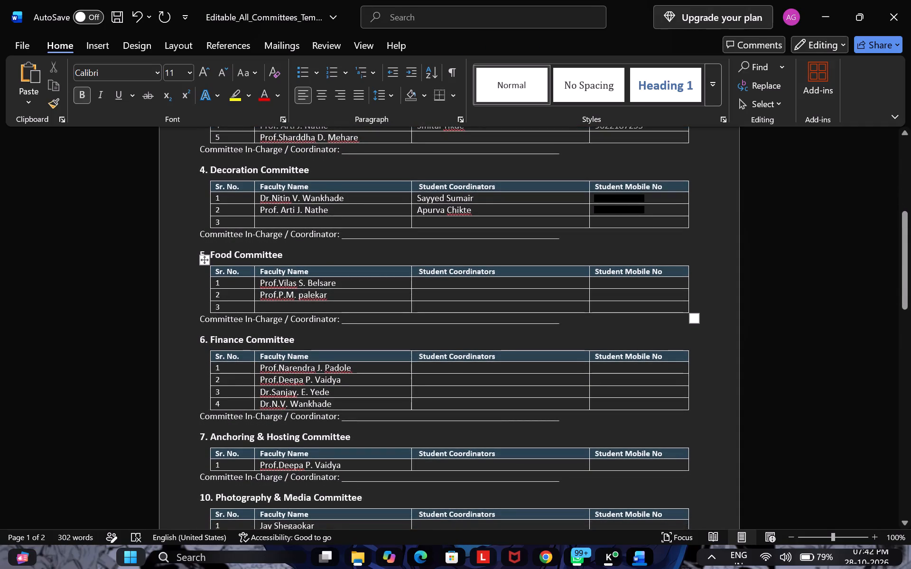
scroll(539, 432, down, 1)
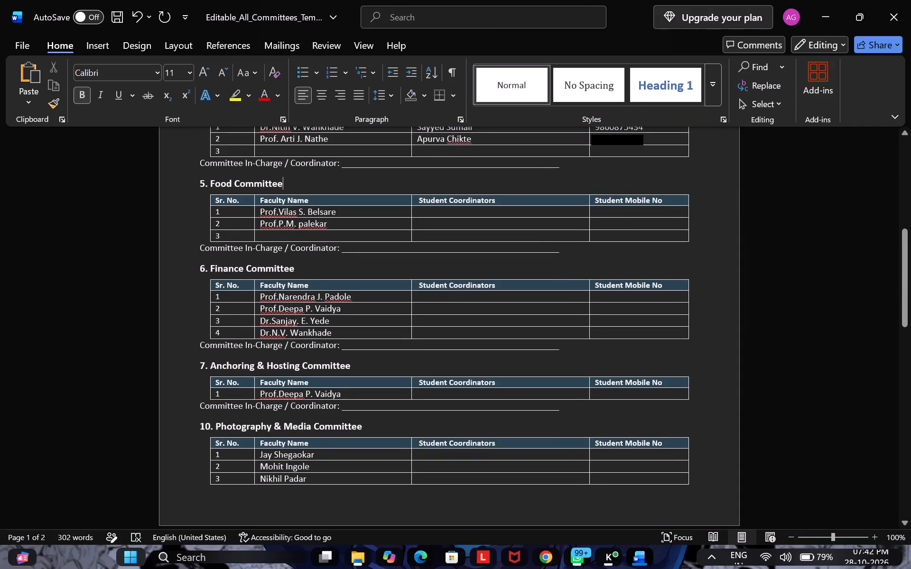
scroll(488, 405, up, 1)
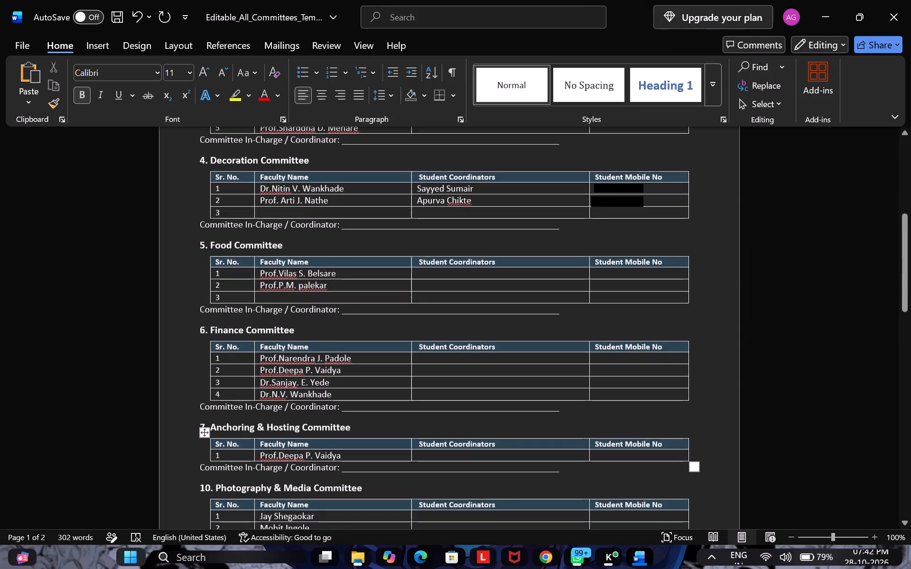
click(507, 362)
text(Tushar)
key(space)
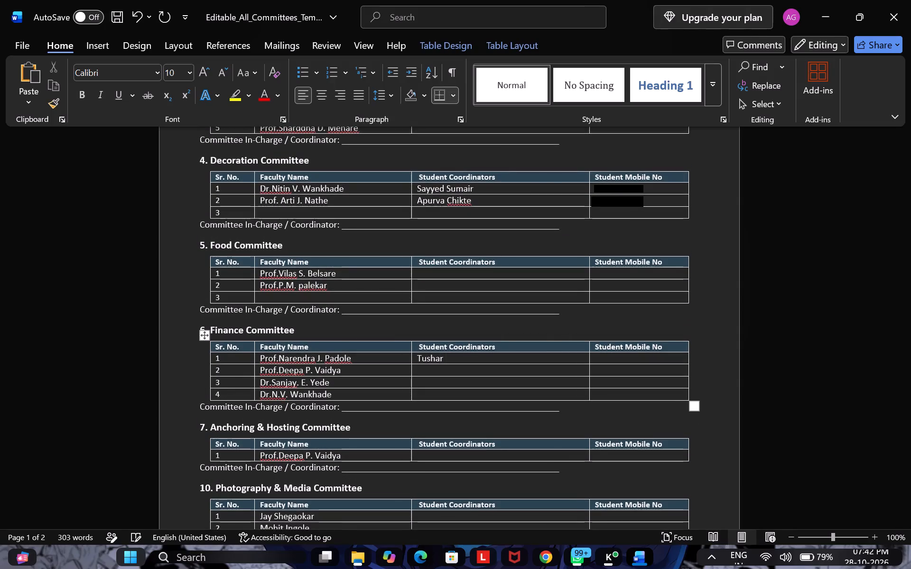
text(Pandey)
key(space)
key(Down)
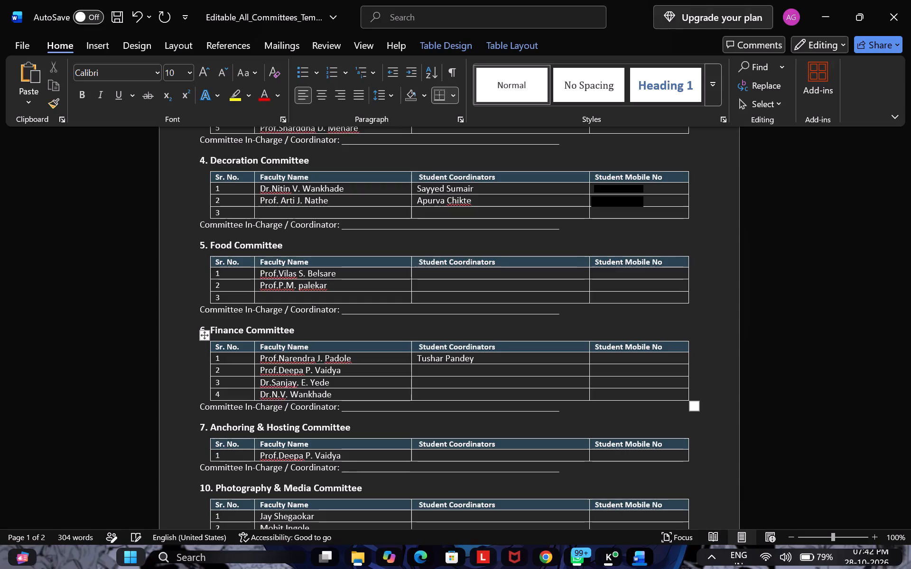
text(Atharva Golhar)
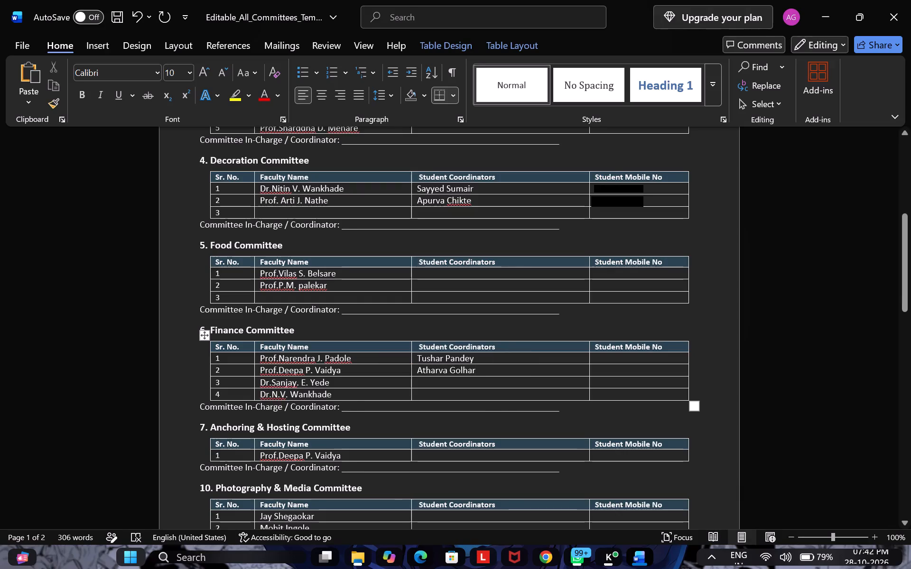
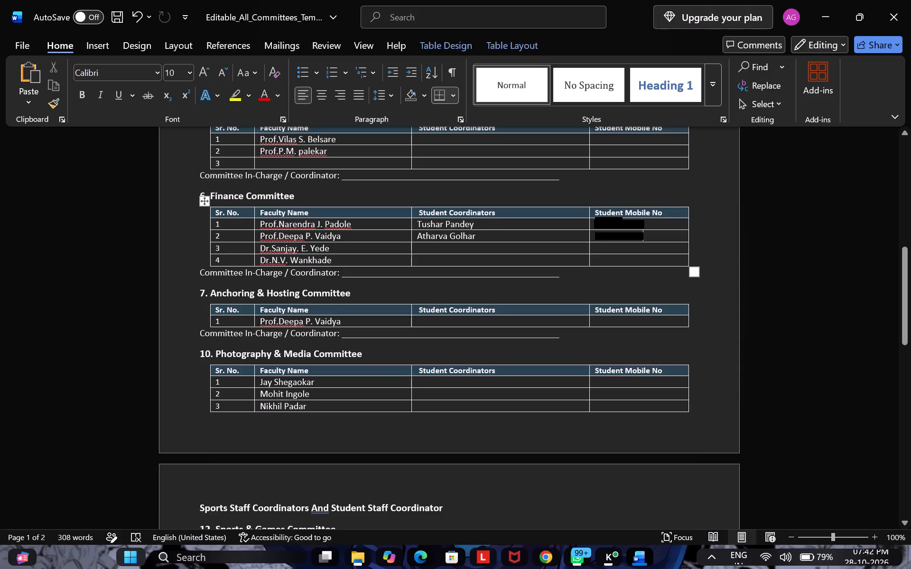
Enter two student coordinators' names on separate lines in row 1 of the Anchoring & Hosting Committee table.
click(538, 321)
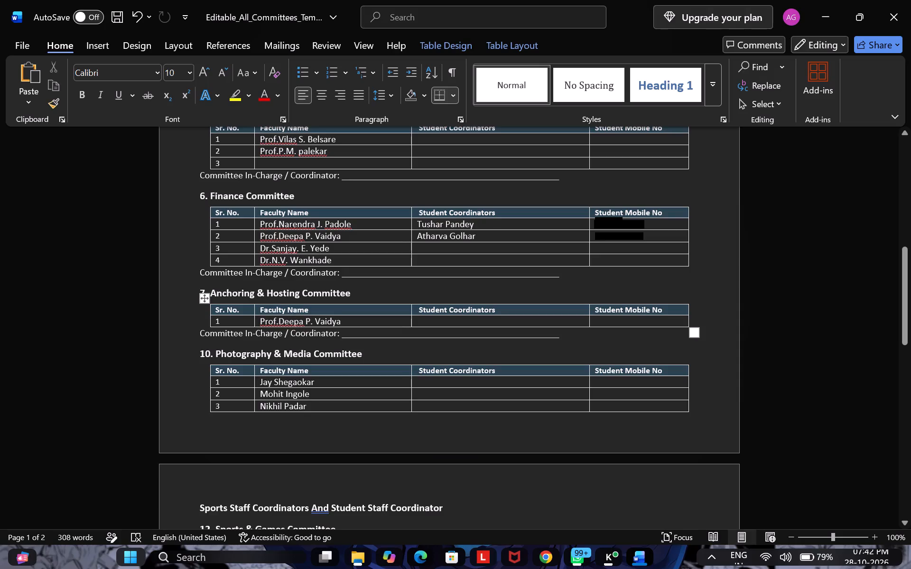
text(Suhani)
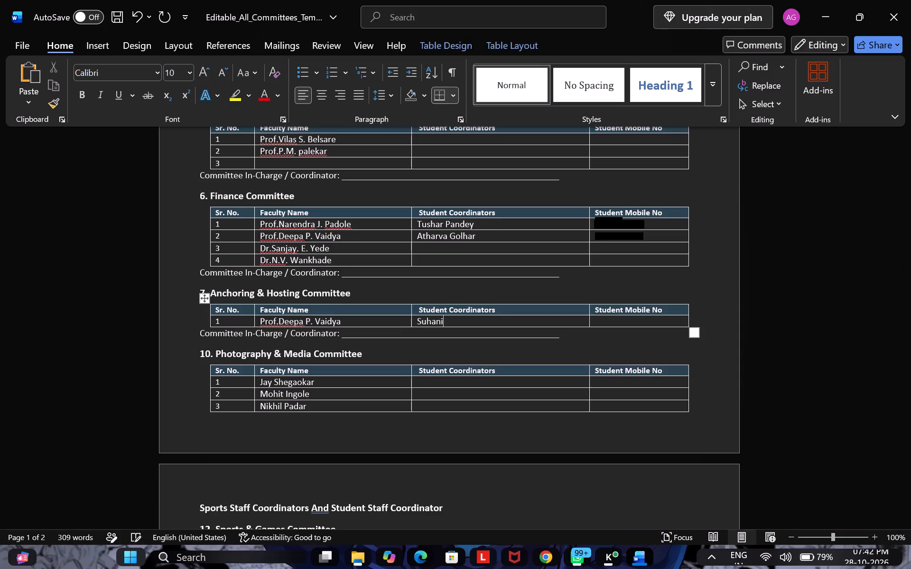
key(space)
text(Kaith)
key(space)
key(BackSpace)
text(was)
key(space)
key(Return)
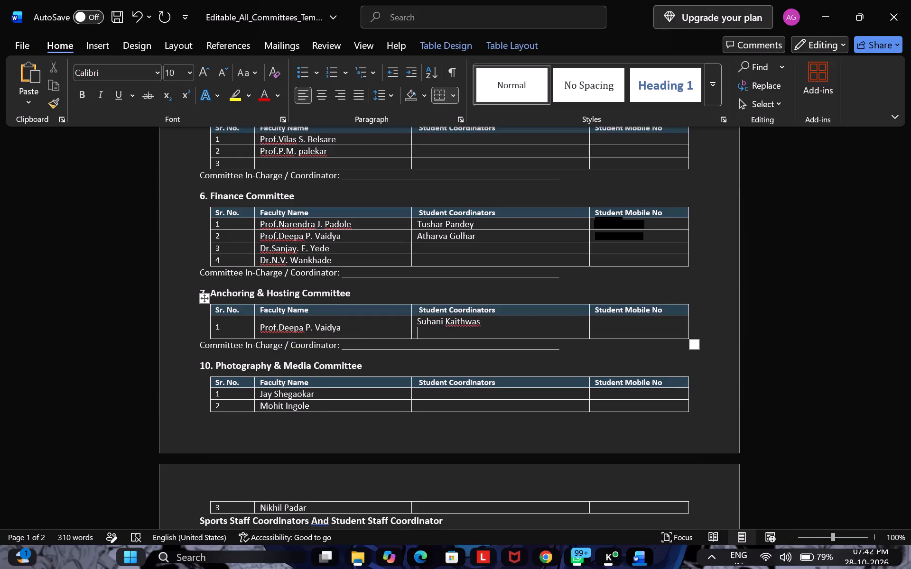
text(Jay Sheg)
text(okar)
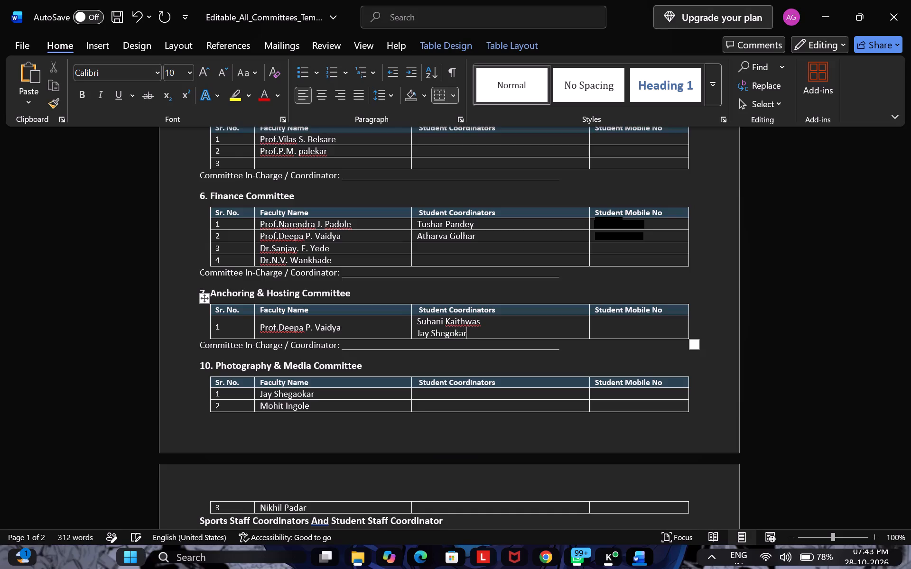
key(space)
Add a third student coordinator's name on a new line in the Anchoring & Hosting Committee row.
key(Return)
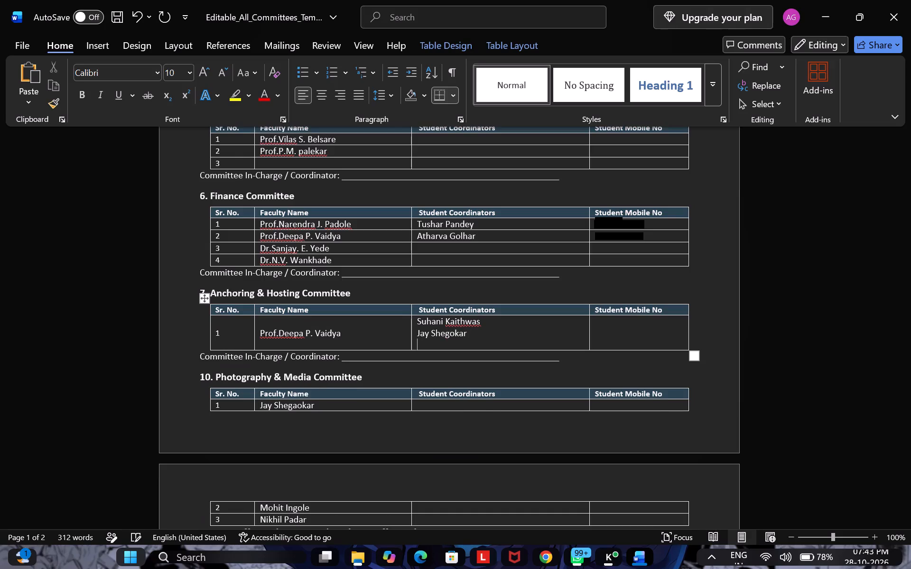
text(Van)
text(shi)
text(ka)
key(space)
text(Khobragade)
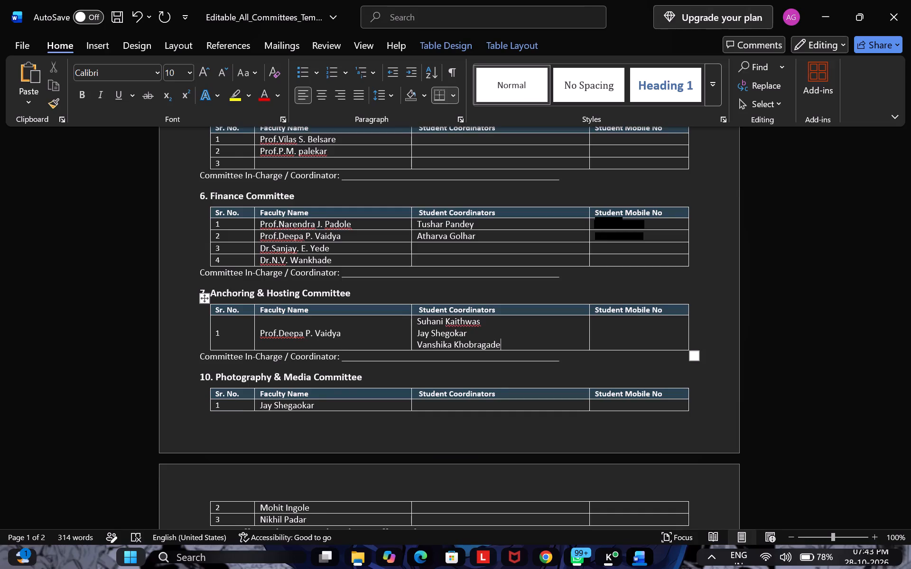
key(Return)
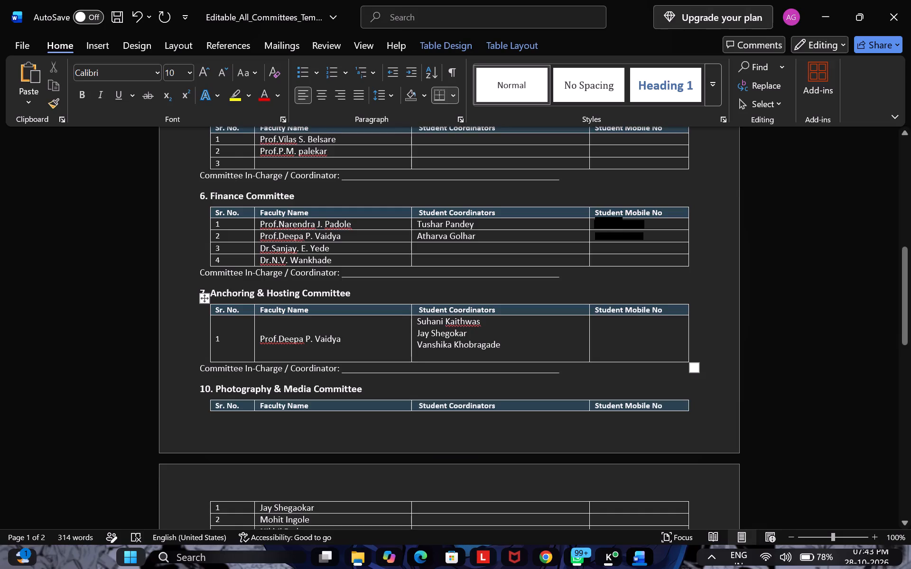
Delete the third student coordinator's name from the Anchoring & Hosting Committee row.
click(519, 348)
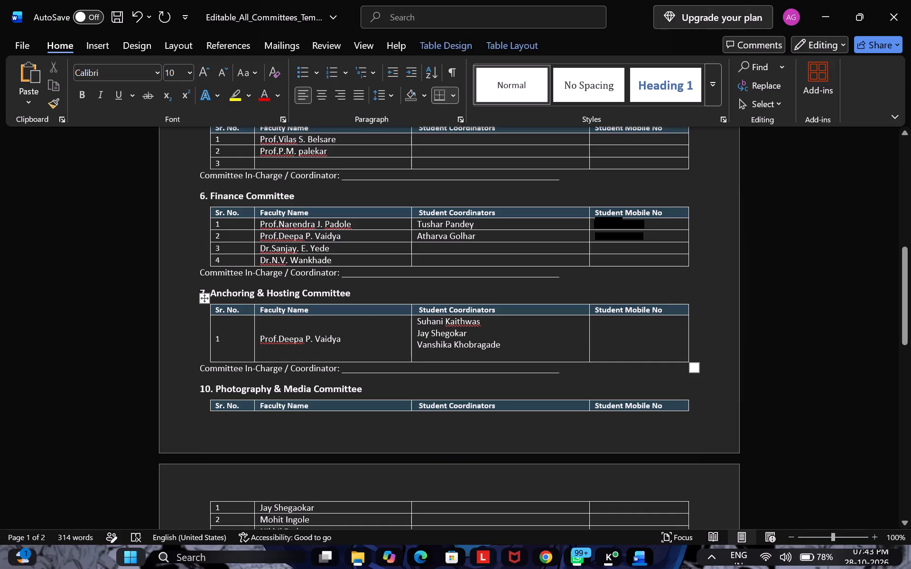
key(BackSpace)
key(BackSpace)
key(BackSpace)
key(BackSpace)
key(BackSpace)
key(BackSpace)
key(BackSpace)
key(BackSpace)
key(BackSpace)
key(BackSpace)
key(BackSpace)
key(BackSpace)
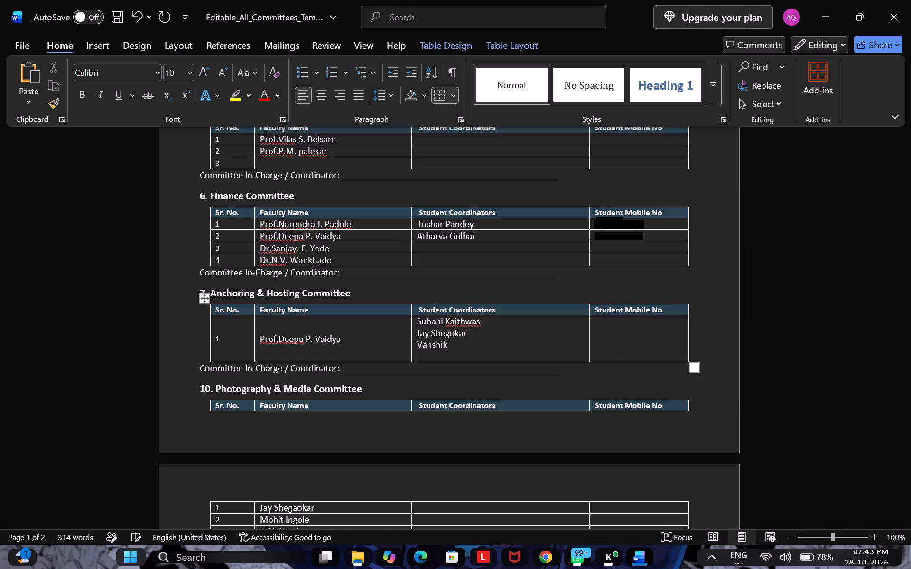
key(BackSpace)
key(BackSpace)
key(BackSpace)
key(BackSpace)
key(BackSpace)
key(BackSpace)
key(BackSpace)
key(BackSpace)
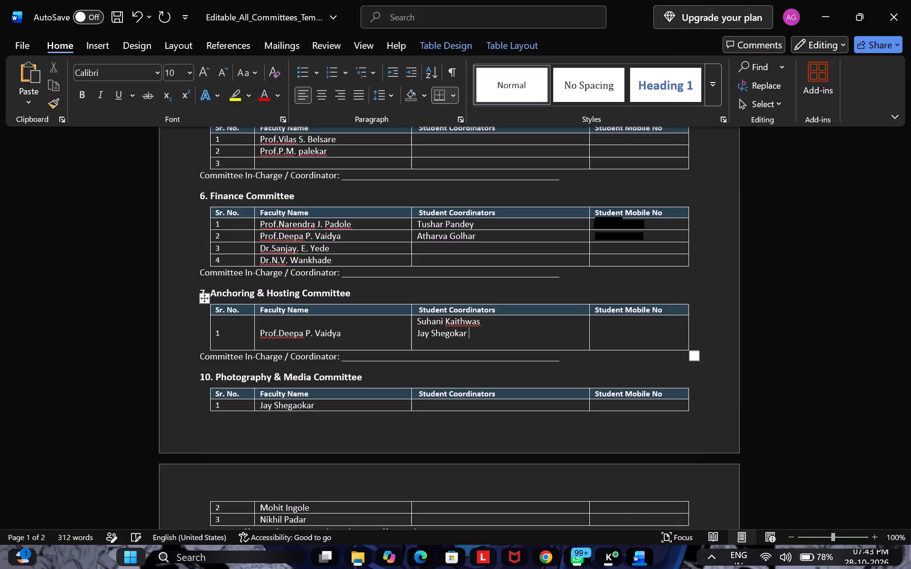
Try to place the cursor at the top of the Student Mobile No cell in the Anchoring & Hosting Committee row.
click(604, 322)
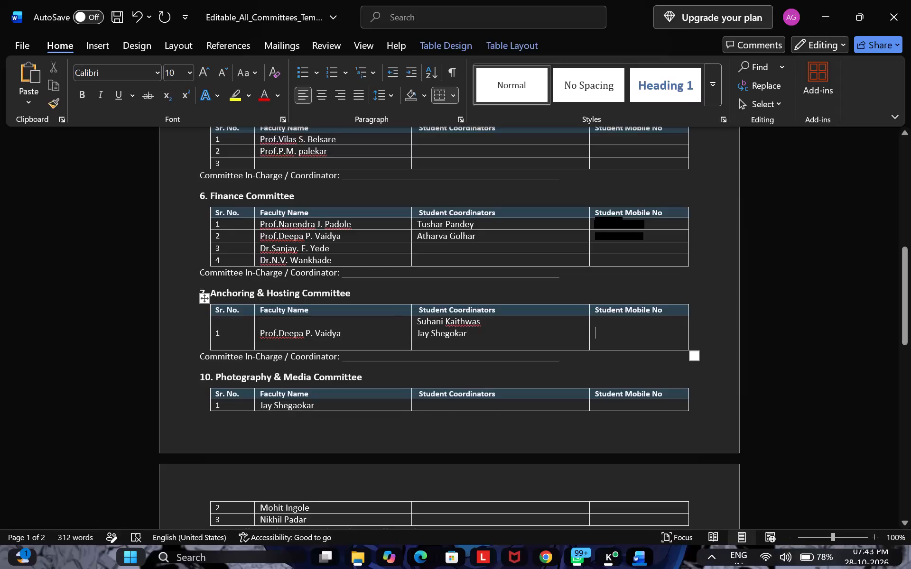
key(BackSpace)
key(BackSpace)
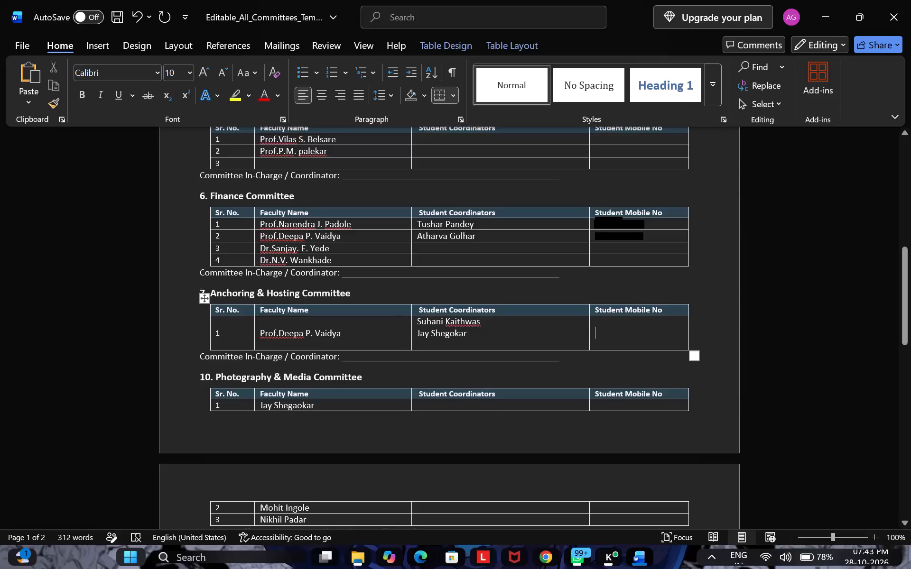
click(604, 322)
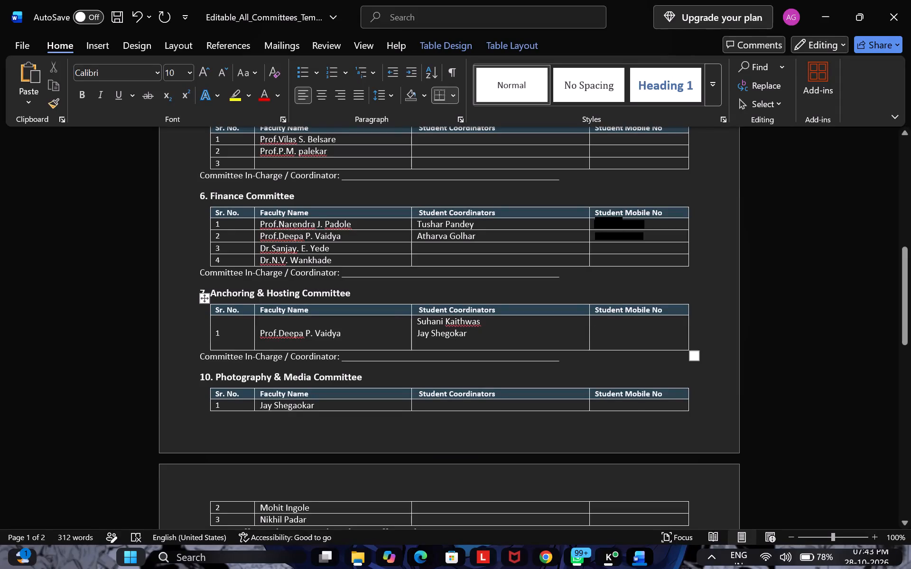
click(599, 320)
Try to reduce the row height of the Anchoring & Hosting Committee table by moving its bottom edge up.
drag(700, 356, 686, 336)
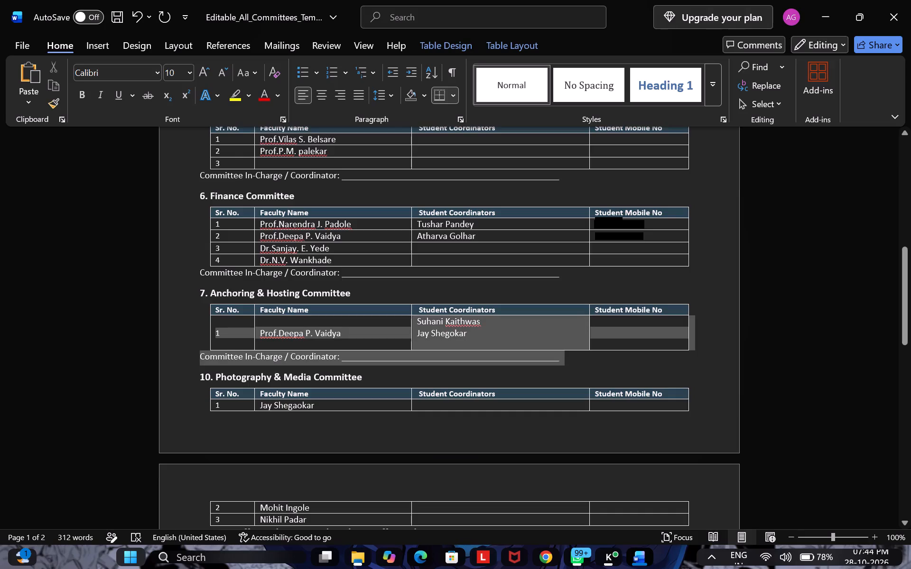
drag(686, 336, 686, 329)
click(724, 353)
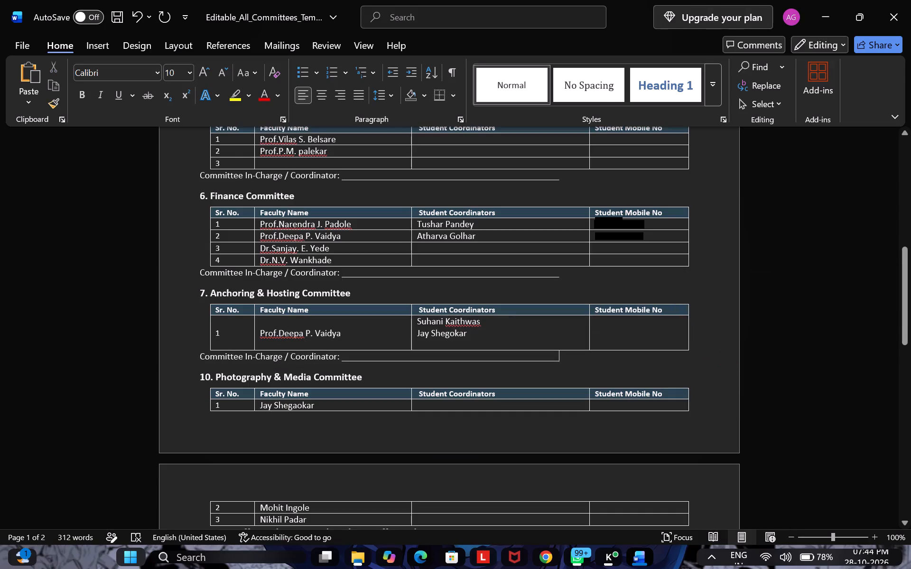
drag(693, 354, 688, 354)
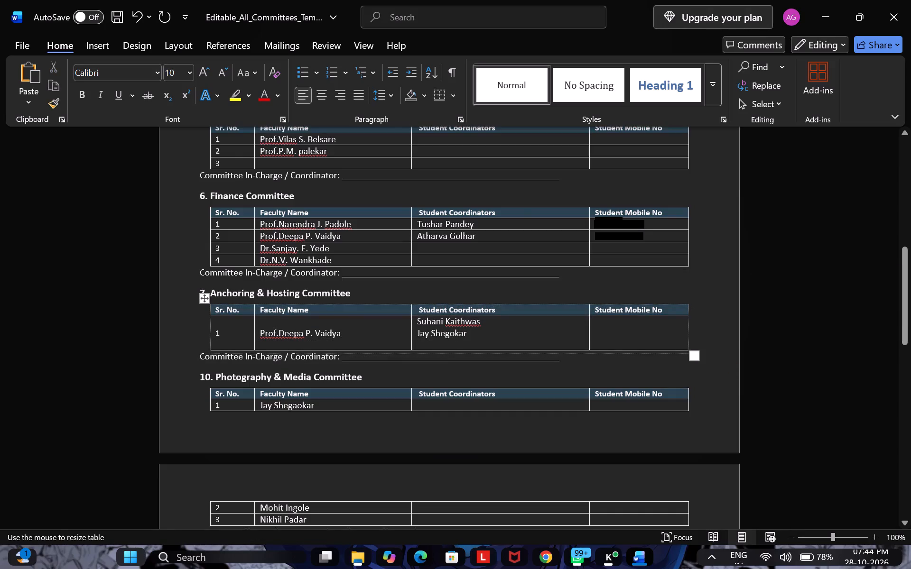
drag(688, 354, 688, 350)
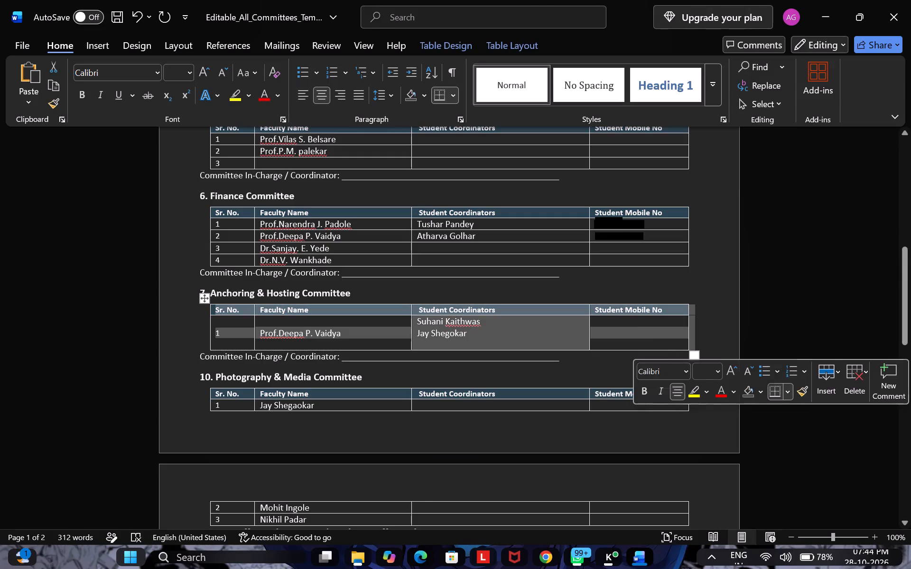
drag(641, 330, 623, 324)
Place the cursor in the Student Mobile No cell of the Anchoring & Hosting Committee row, level with the first name.
click(619, 324)
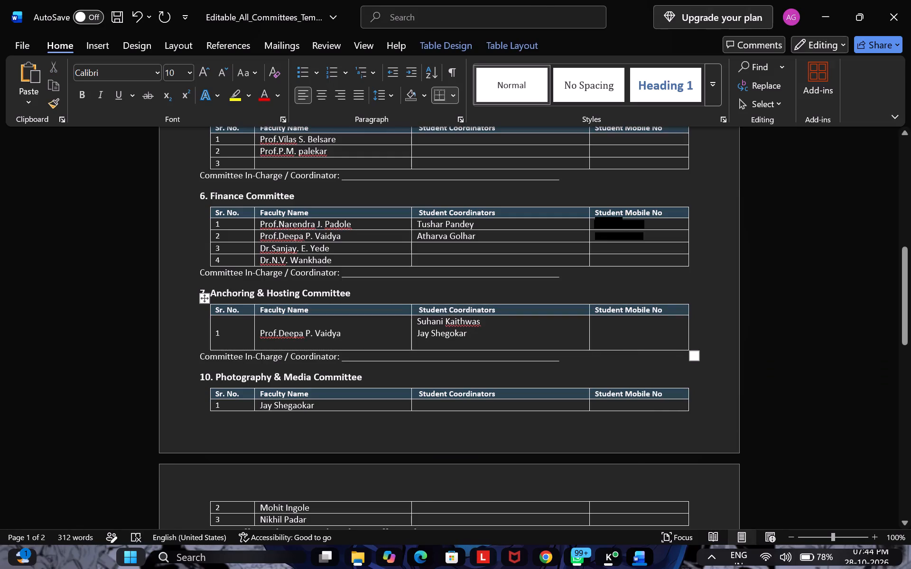
key(Up)
key(Up)
key(Down)
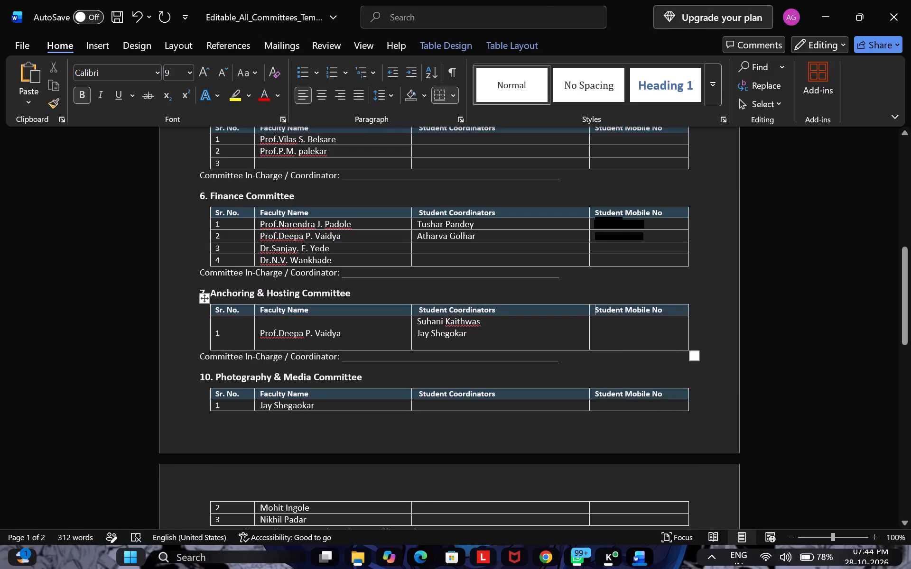
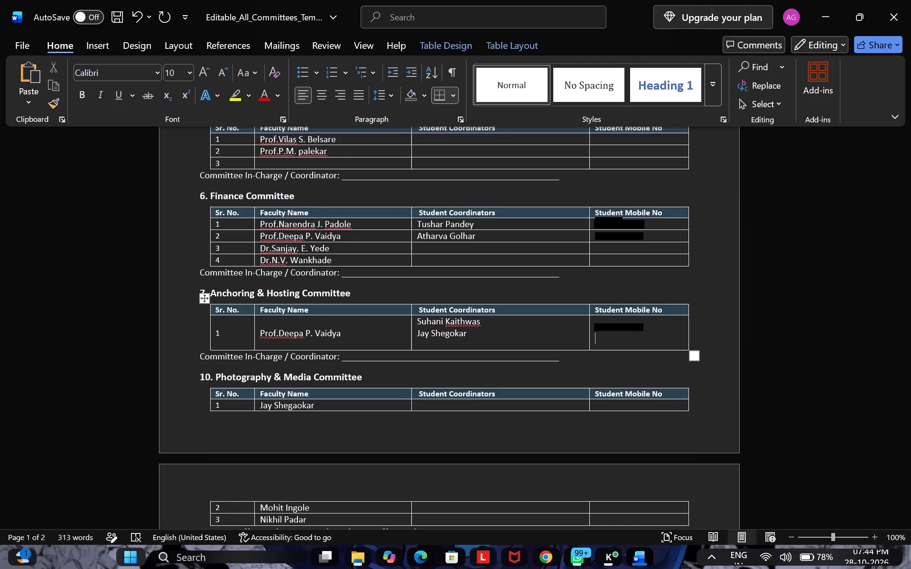
Enter the second student coordinator's mobile number in the Anchoring & Hosting Committee row, below the first number.
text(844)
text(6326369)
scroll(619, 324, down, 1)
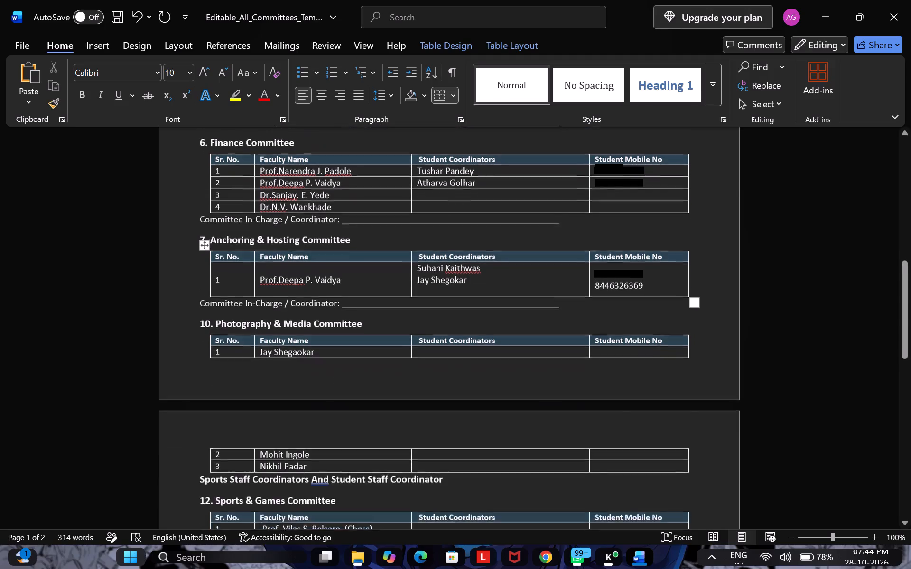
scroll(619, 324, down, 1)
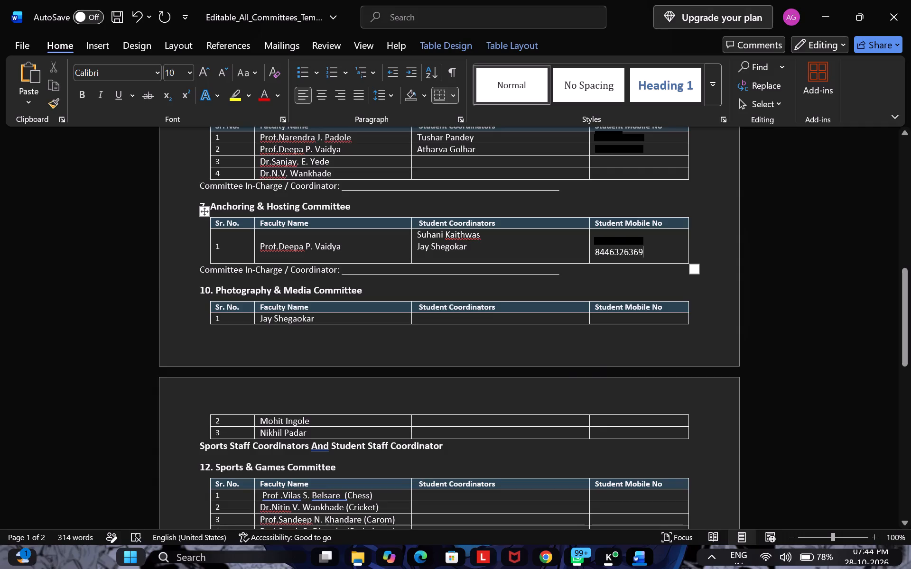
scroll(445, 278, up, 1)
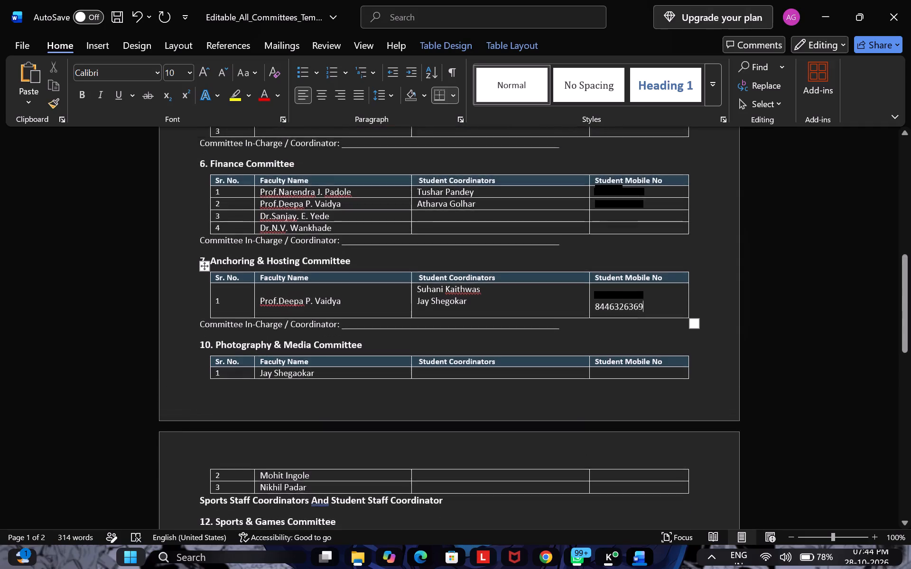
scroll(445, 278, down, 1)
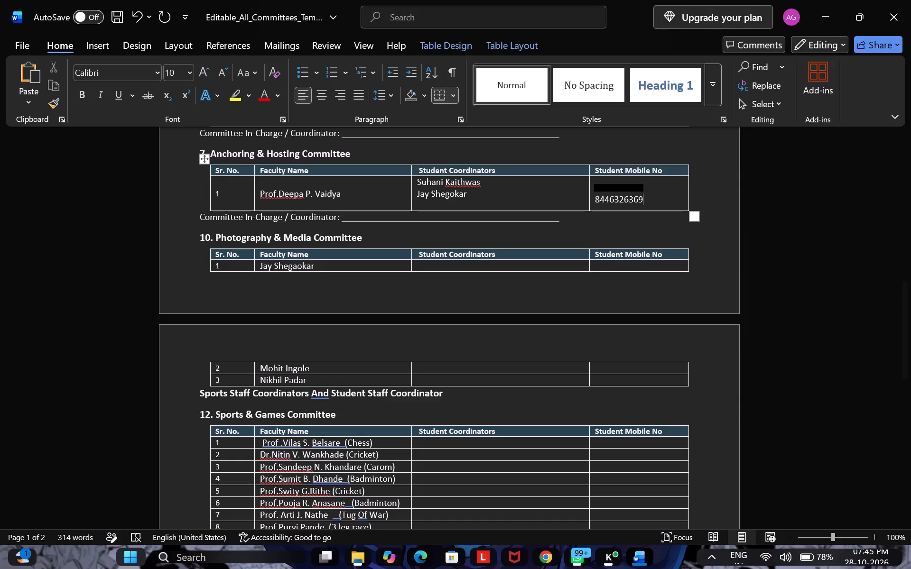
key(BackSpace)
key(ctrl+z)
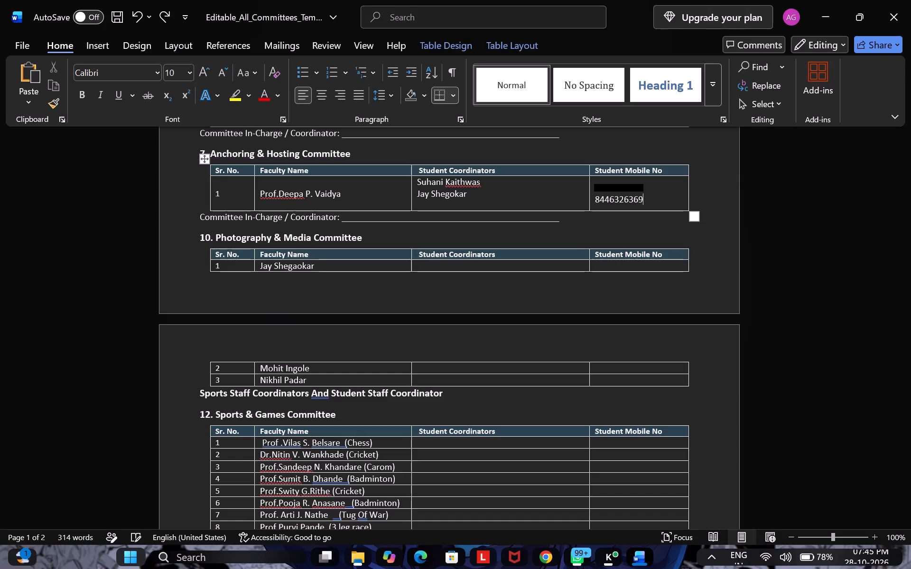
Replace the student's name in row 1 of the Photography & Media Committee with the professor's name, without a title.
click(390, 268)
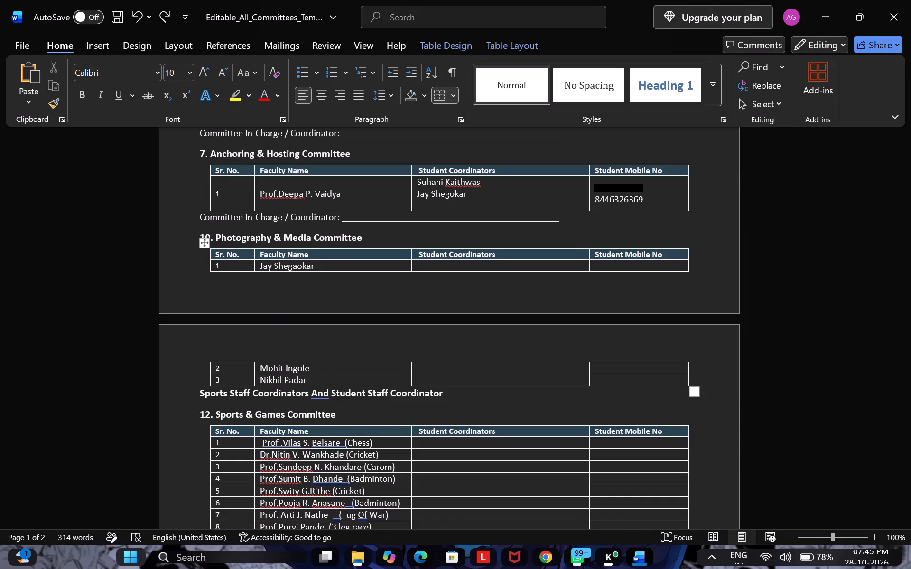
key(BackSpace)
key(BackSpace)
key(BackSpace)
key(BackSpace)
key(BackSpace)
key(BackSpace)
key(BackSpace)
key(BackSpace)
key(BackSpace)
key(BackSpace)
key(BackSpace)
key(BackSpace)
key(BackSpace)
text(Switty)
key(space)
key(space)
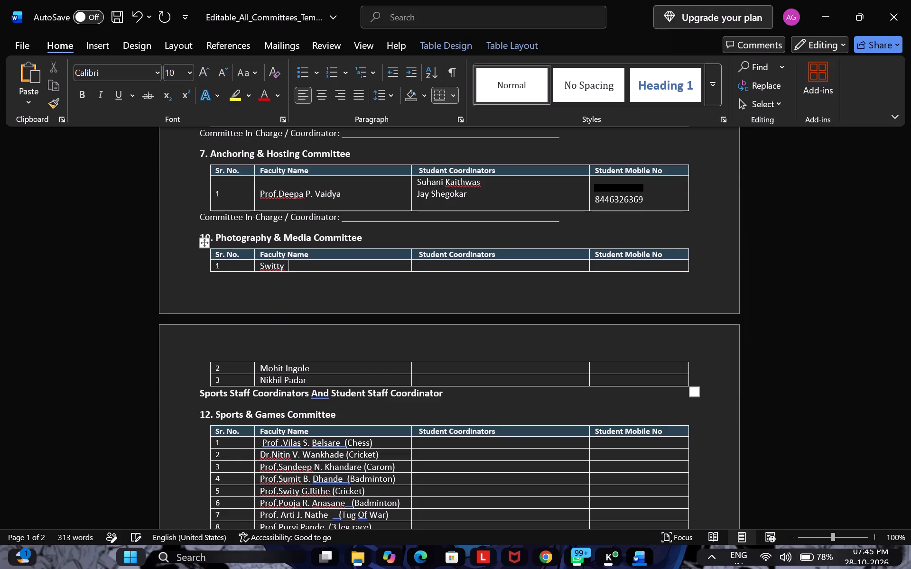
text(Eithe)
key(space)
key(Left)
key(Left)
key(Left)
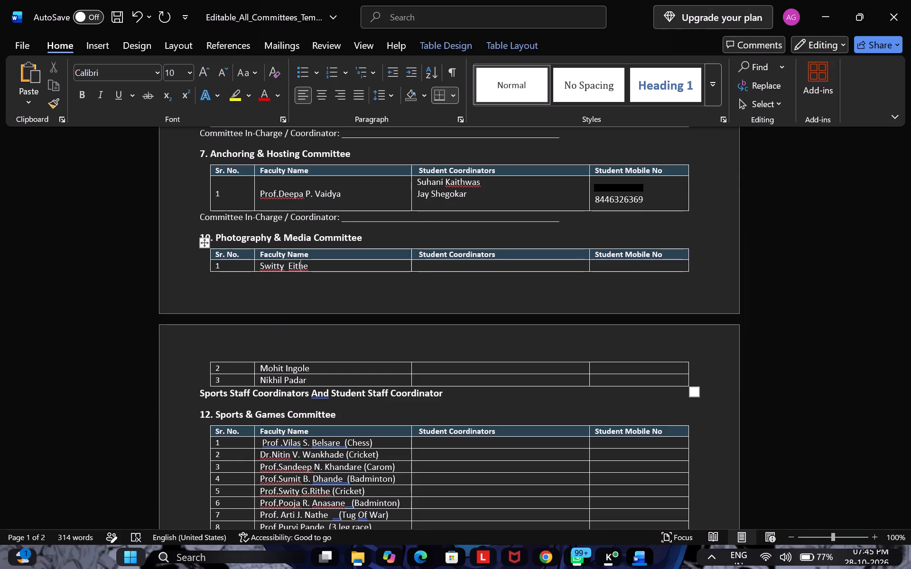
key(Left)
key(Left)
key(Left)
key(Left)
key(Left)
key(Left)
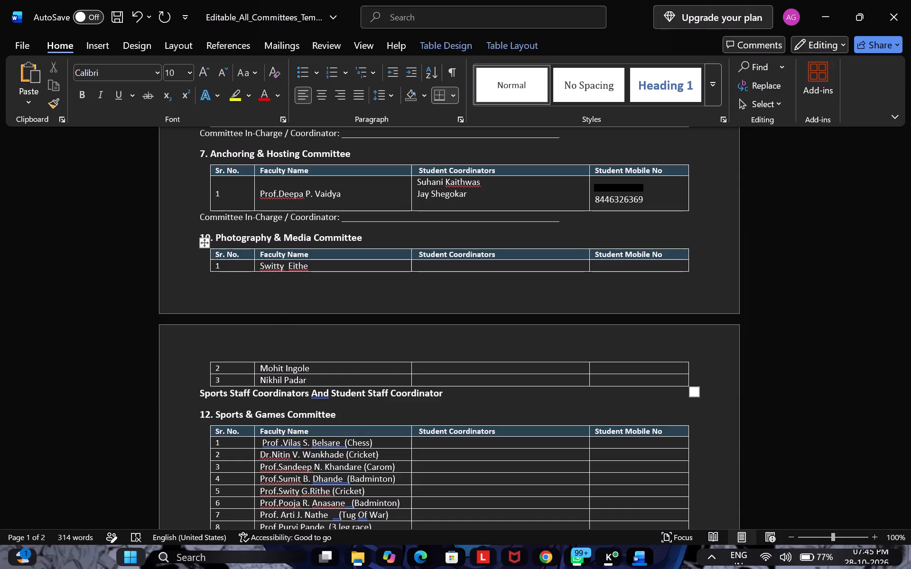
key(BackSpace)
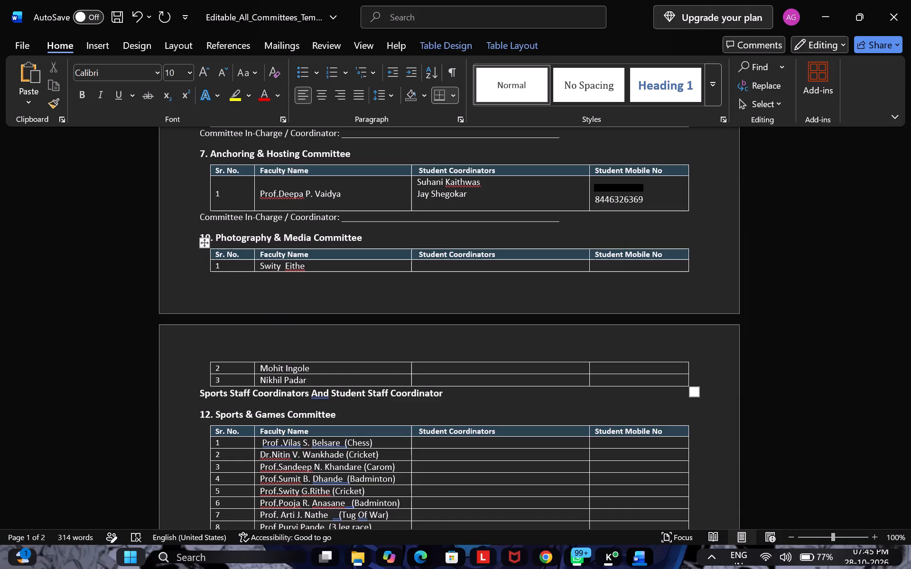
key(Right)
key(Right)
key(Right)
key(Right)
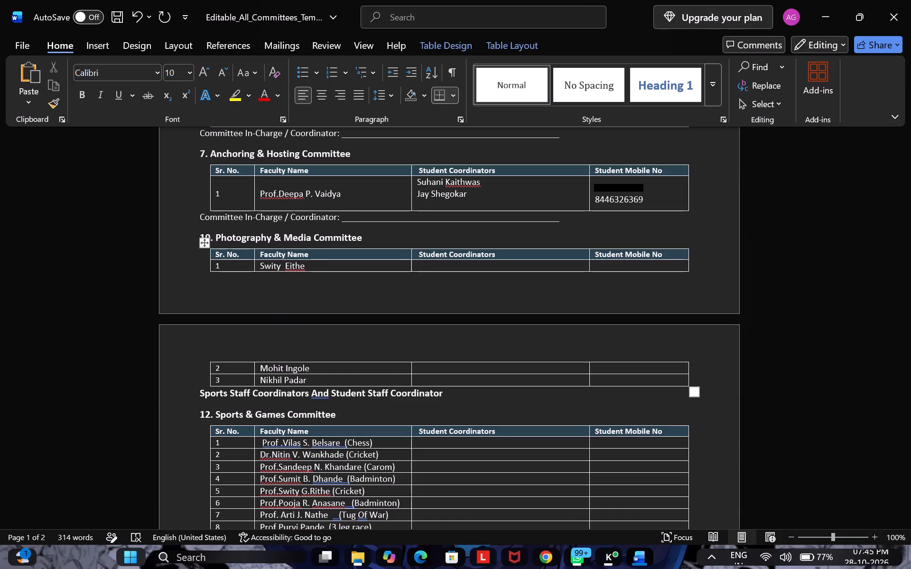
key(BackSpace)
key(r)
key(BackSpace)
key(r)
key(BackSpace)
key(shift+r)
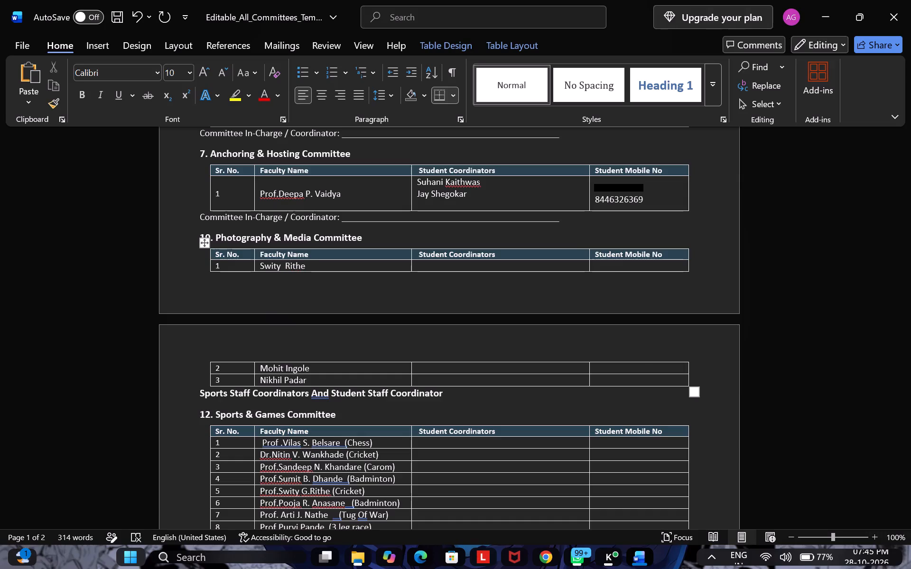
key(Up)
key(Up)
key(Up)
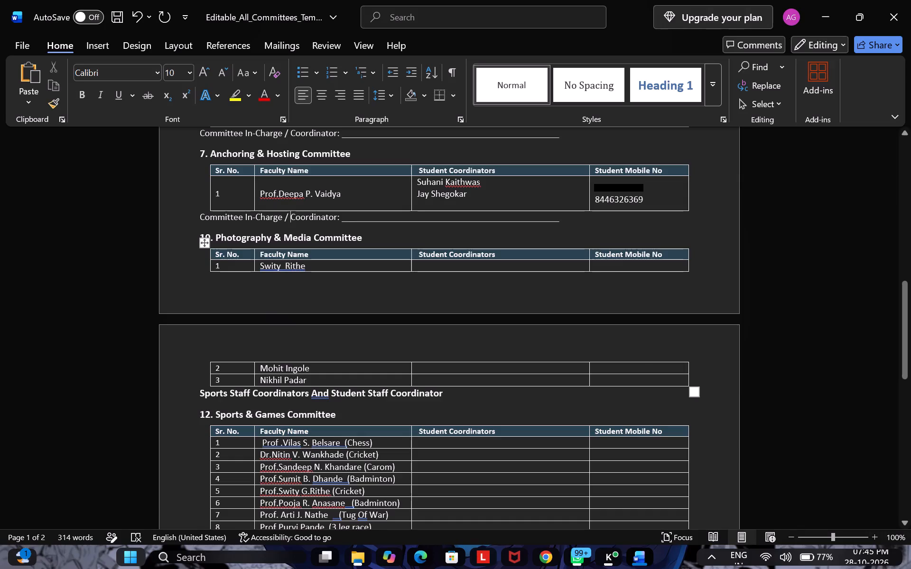
Replace the faculty name in Photography & Media row 1 with the first faculty entry, title included, copied from the Cultural Committee table.
click(608, 287)
scroll(608, 287, up, 6)
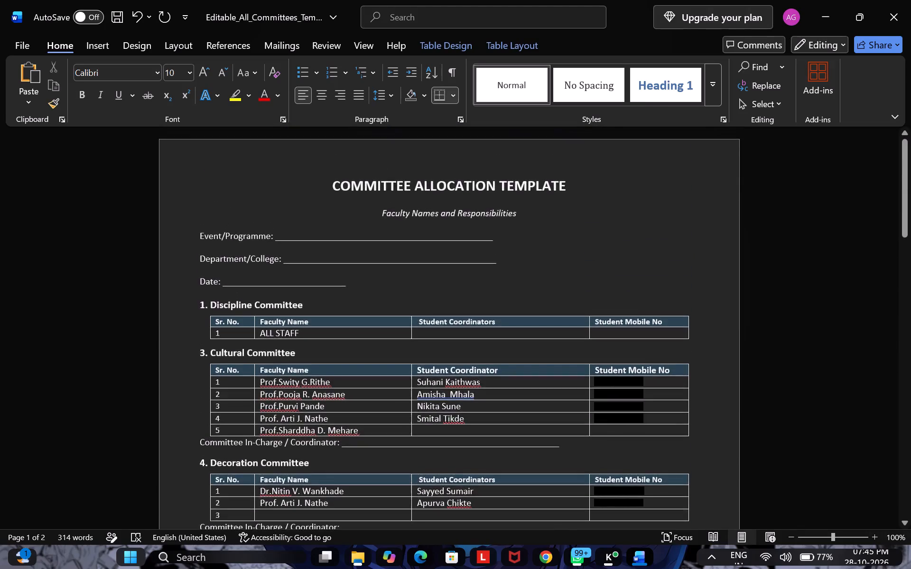
scroll(608, 287, down, 1)
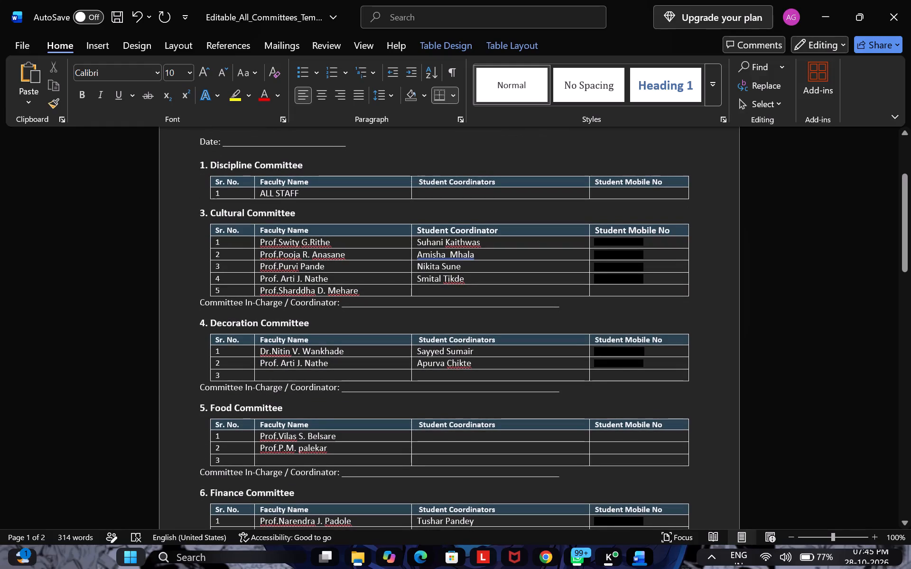
drag(345, 244, 266, 241)
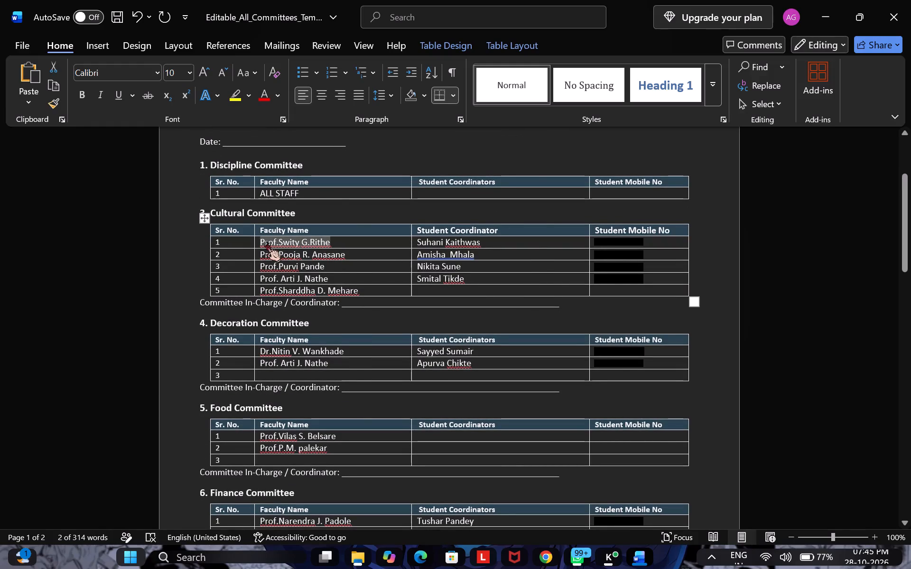
key(ctrl+c)
scroll(266, 241, down, 3)
scroll(266, 241, up, 1)
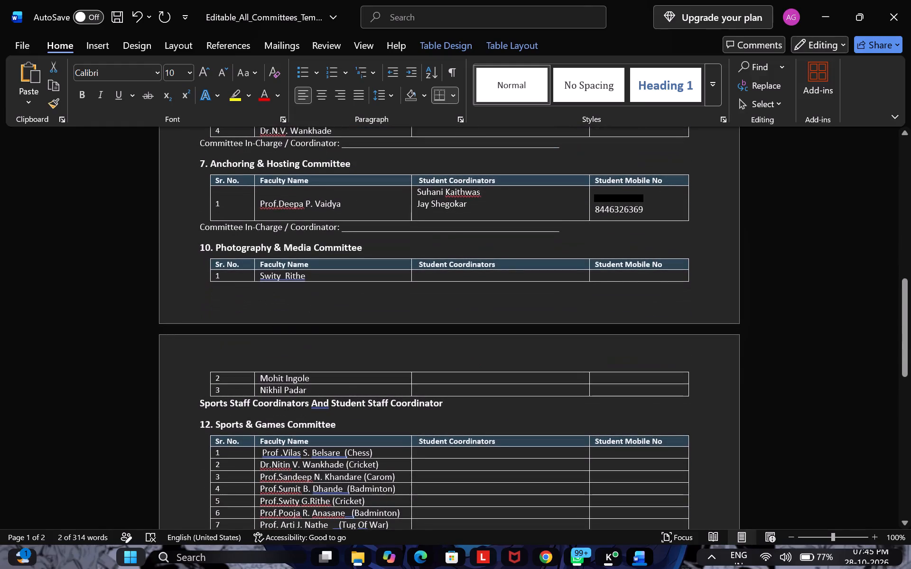
click(320, 277)
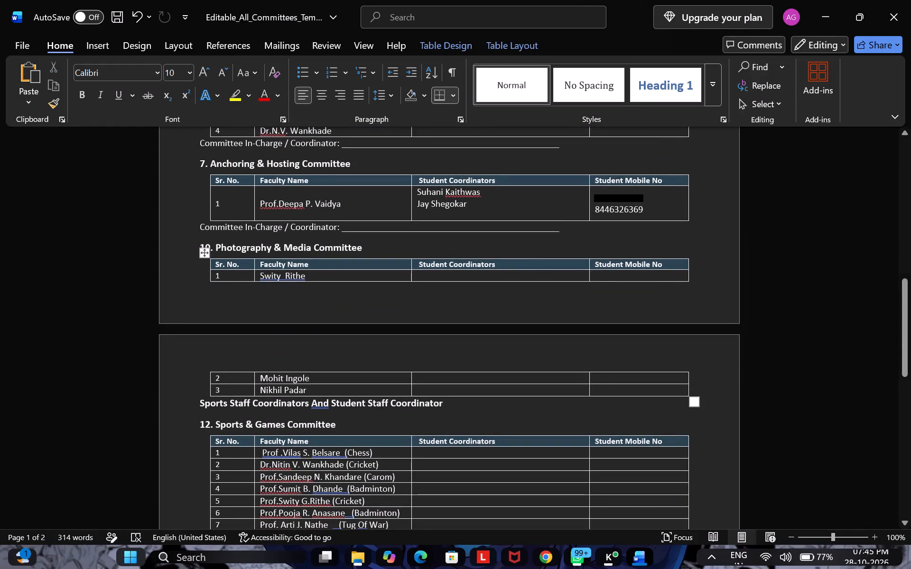
key(BackSpace)
key(BackSpace)
key(BackSpace)
key(BackSpace)
key(BackSpace)
key(BackSpace)
key(BackSpace)
key(BackSpace)
key(BackSpace)
key(BackSpace)
key(BackSpace)
key(BackSpace)
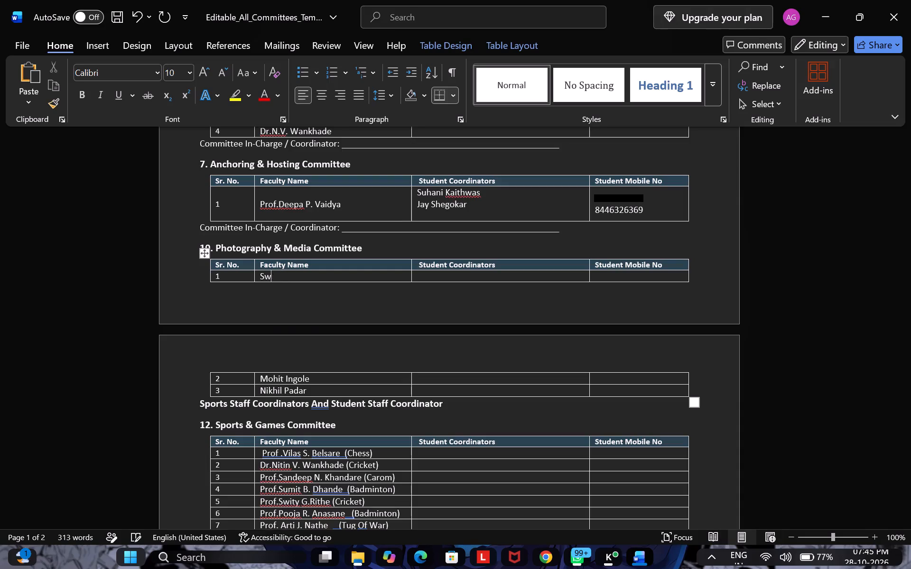
key(BackSpace)
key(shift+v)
key(BackSpace)
key(ctrl+v)
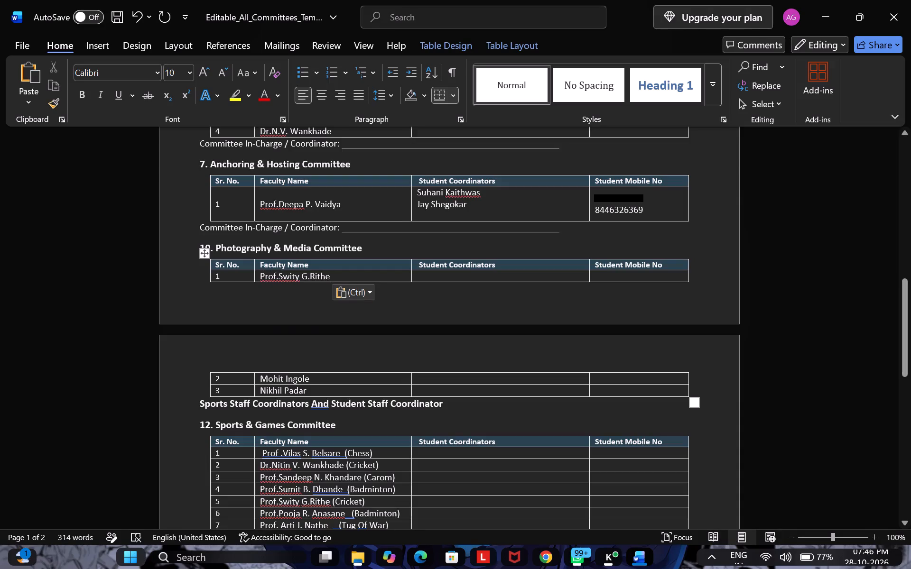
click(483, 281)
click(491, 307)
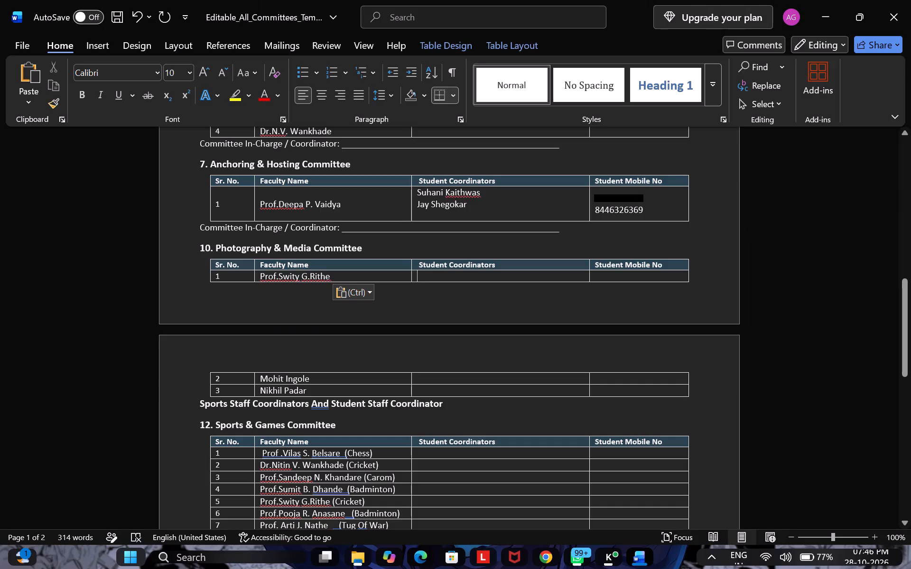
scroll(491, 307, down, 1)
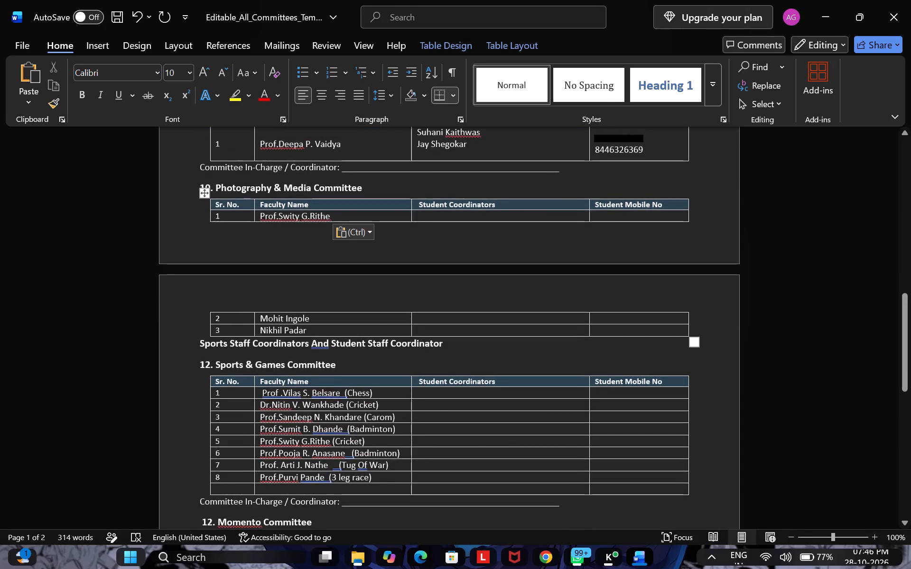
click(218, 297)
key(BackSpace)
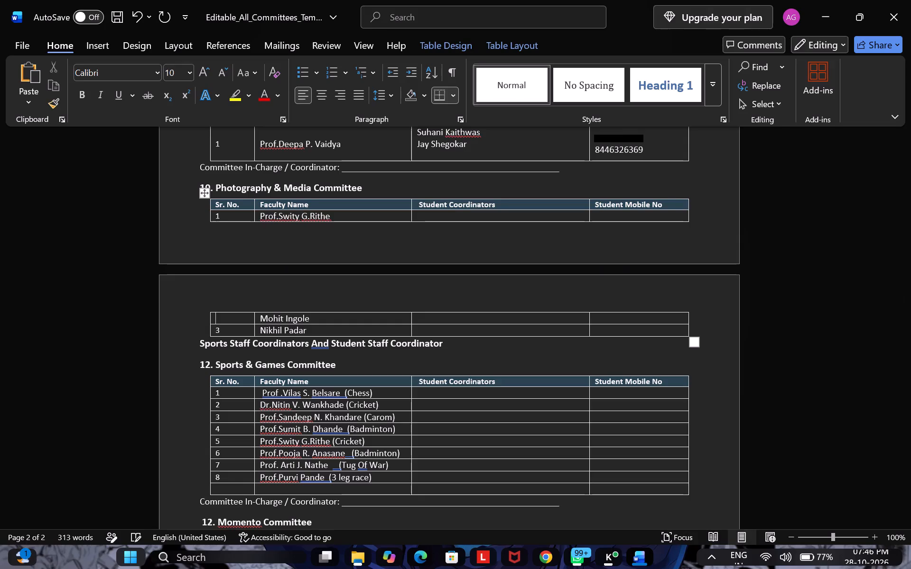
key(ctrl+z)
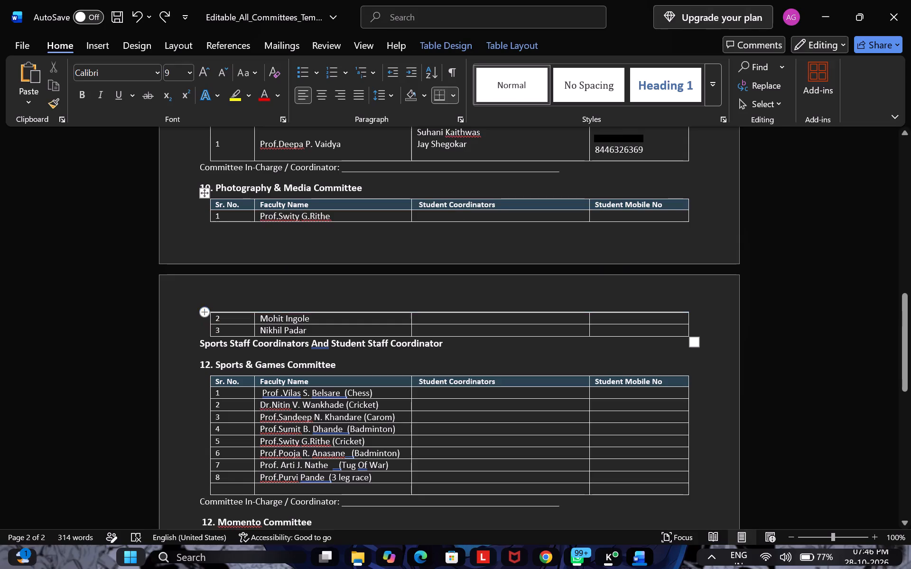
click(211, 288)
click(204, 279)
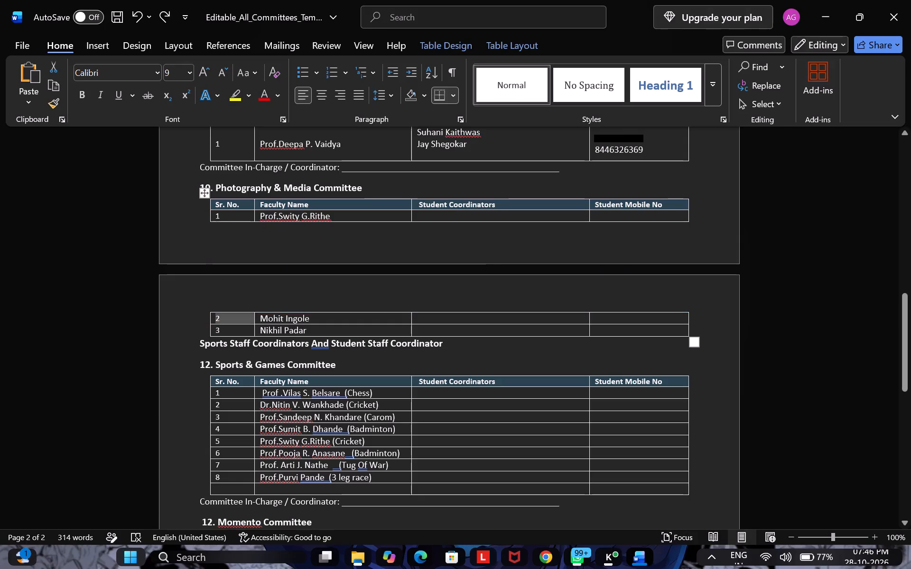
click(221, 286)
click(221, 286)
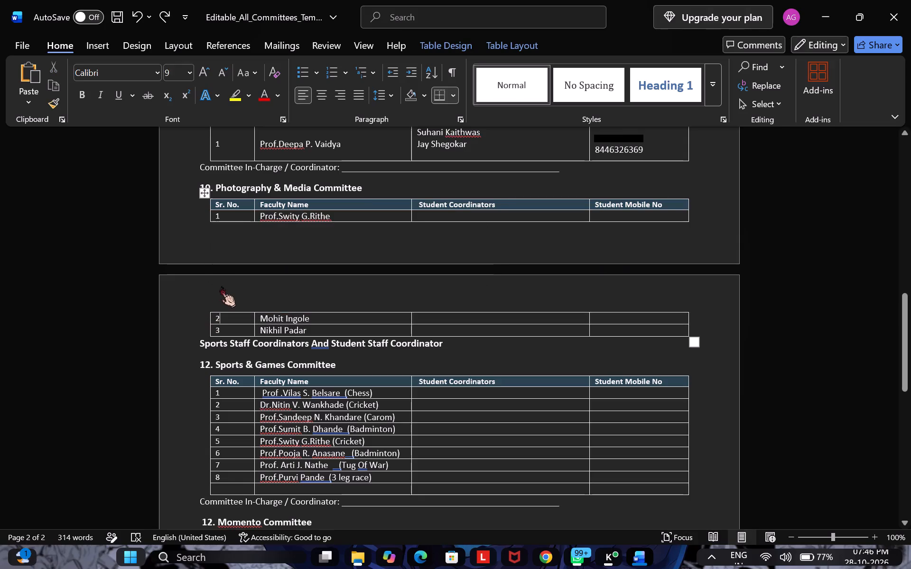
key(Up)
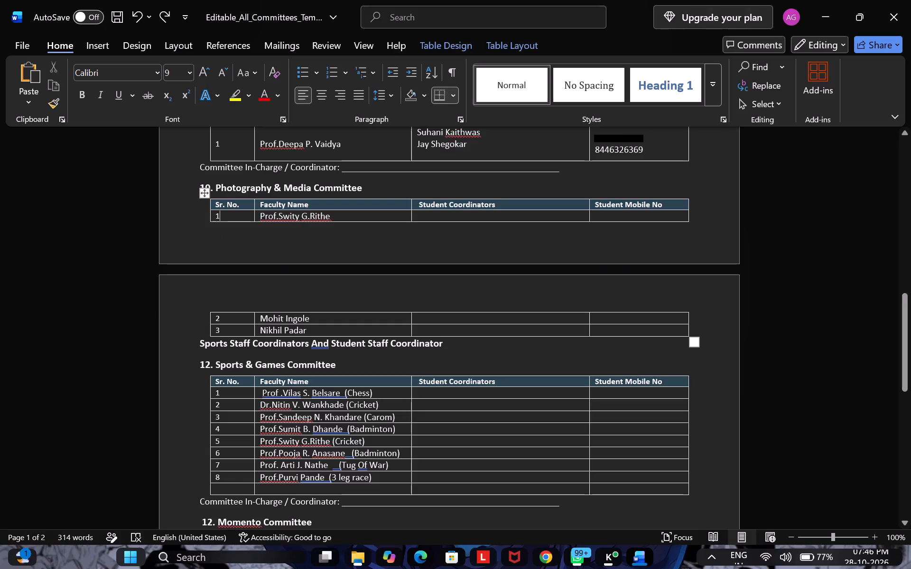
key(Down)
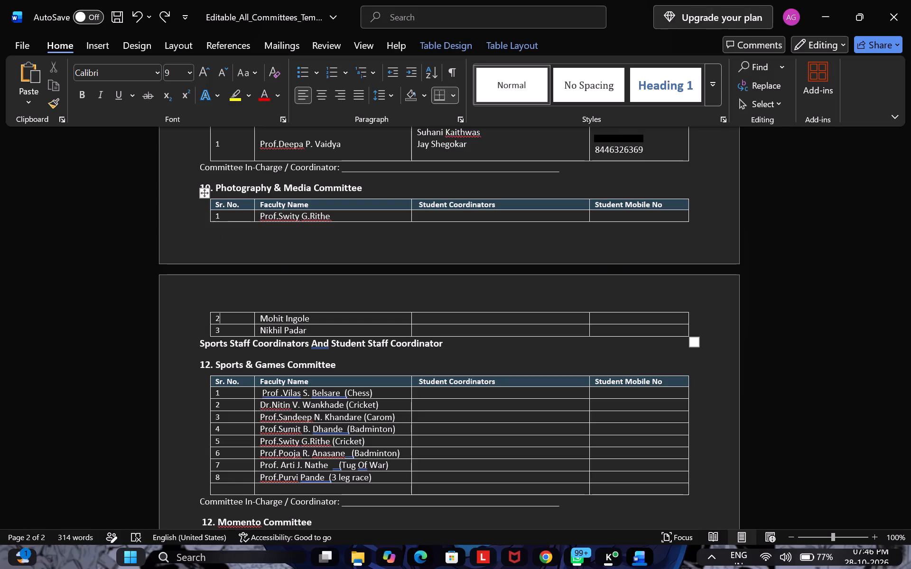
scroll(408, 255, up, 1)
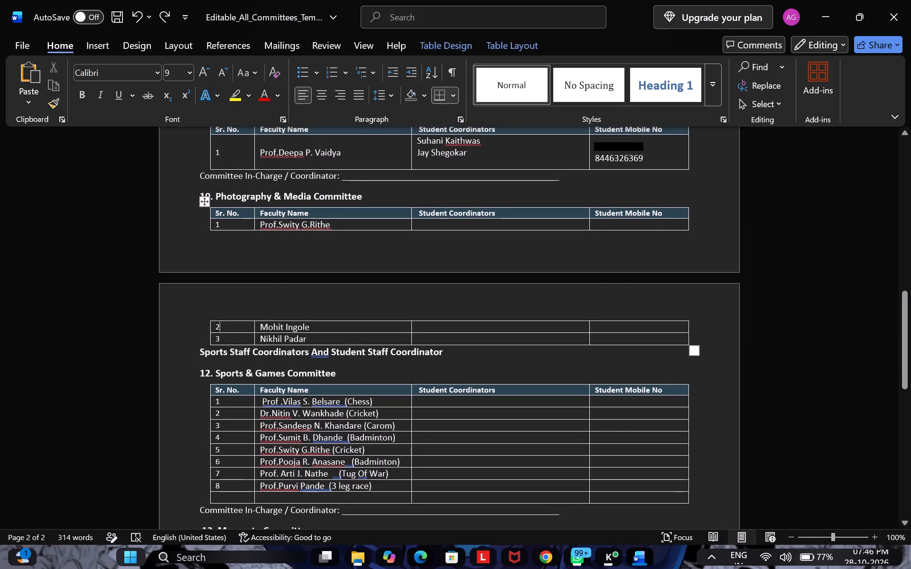
Enter the Anchoring & Hosting Committee's second student coordinator as student coordinator in row 1 of the Photography & Media Committee, with the same spelling.
click(476, 223)
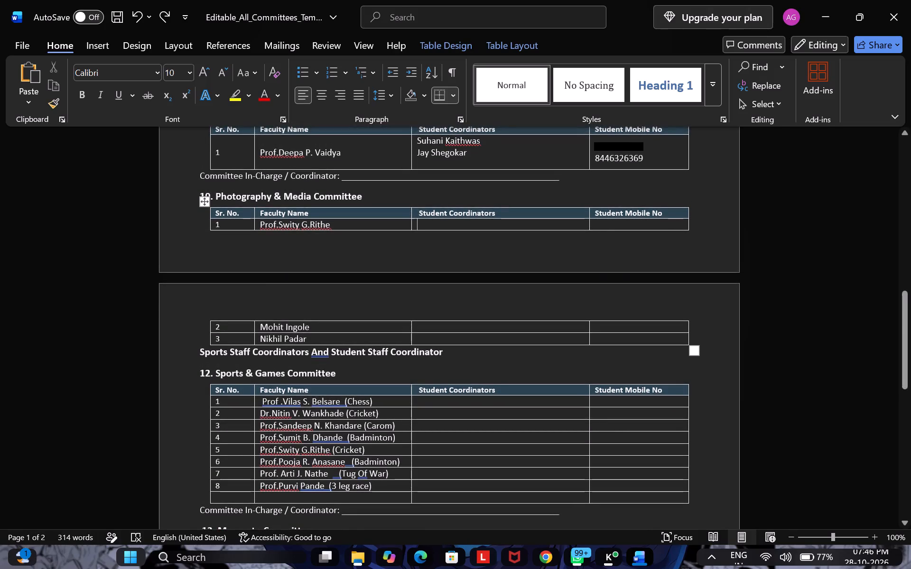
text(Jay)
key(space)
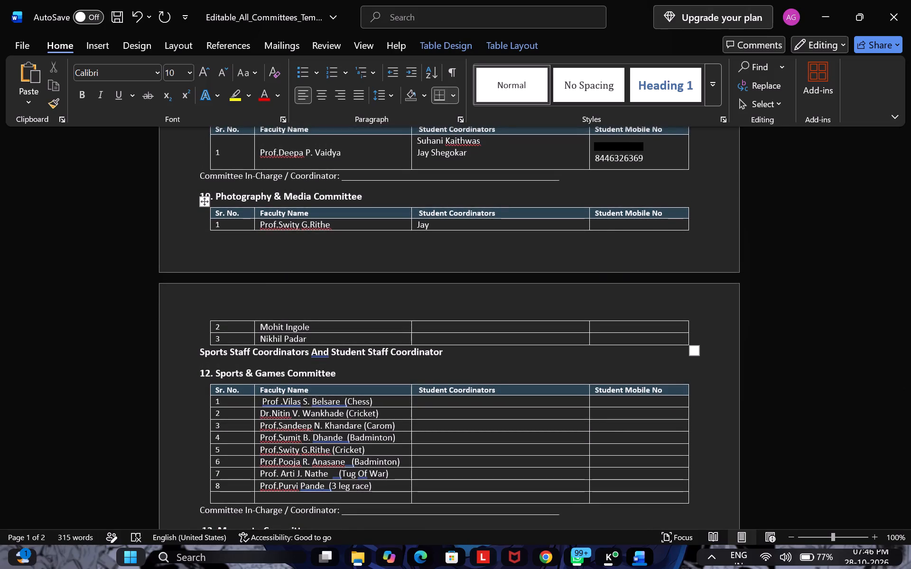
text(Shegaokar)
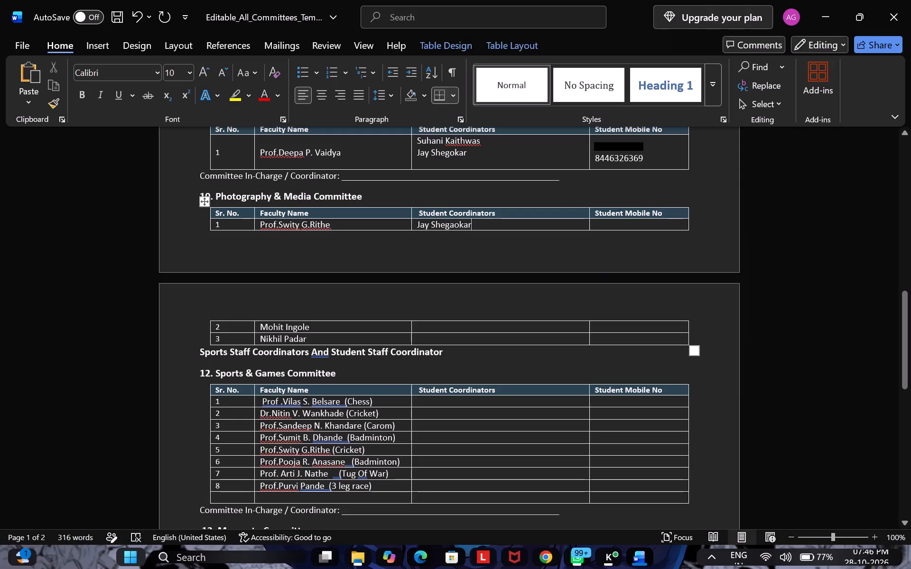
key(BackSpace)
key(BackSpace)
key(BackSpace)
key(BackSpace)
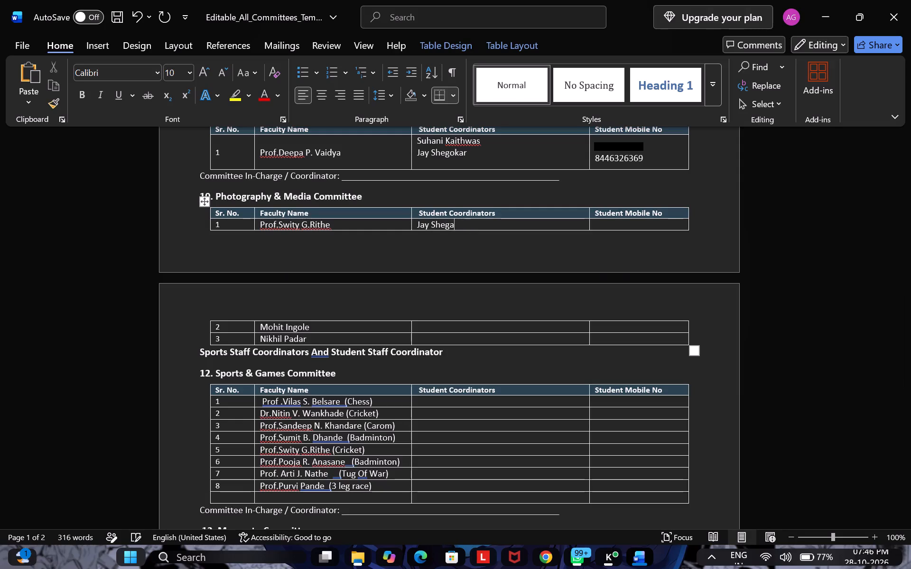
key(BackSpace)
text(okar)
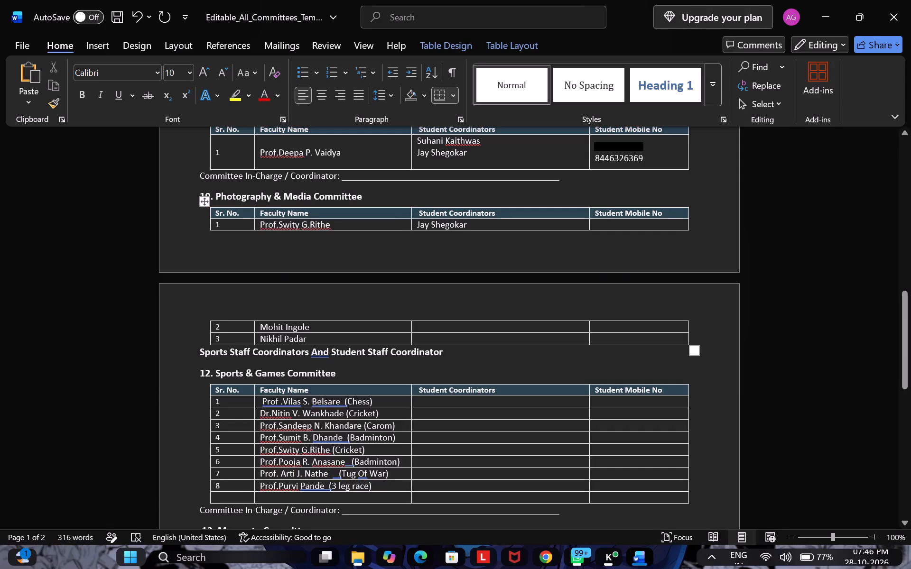
Copy the second student mobile number from the Anchoring & Hosting Committee into Student Mobile No of Photography & Media row 1.
drag(645, 158, 604, 159)
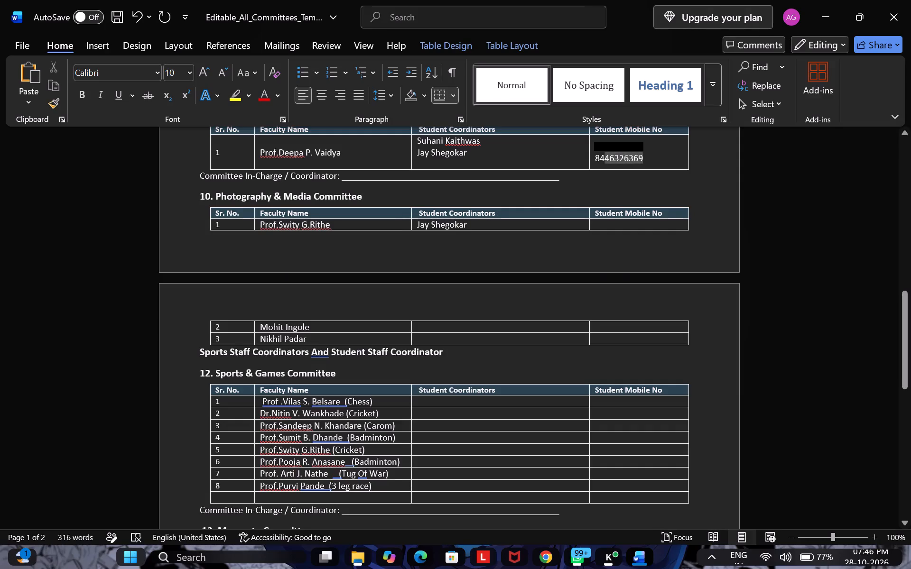
drag(604, 159, 597, 160)
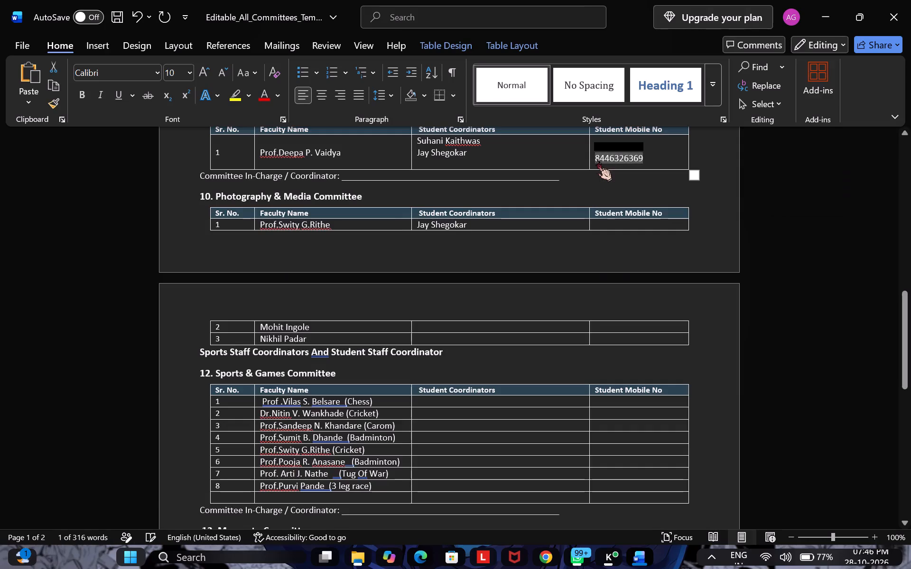
key(ctrl+c)
click(629, 221)
key(ctrl+v)
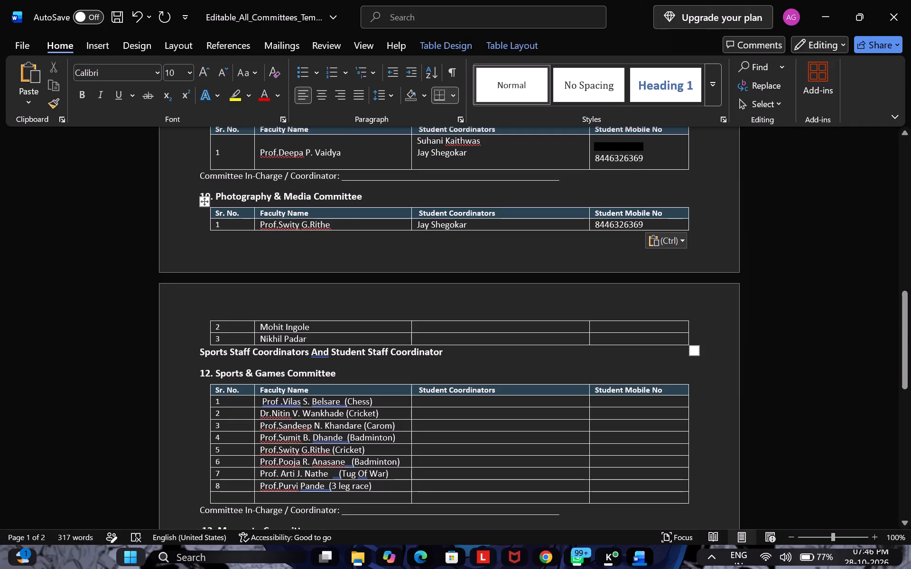
Copy the student's name in Photography & Media row 2 from Faculty Name into the Student Coordinators cell.
scroll(622, 242, down, 1)
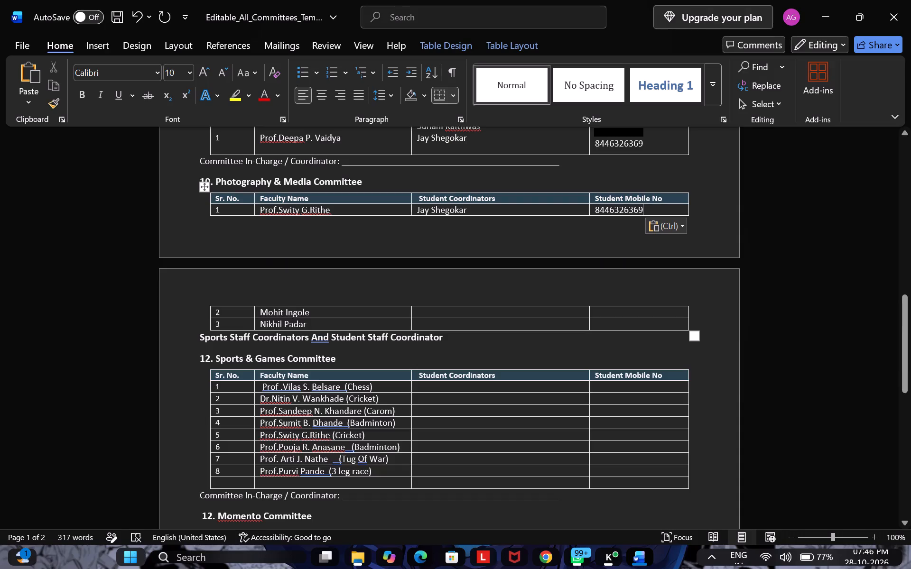
drag(351, 311, 261, 317)
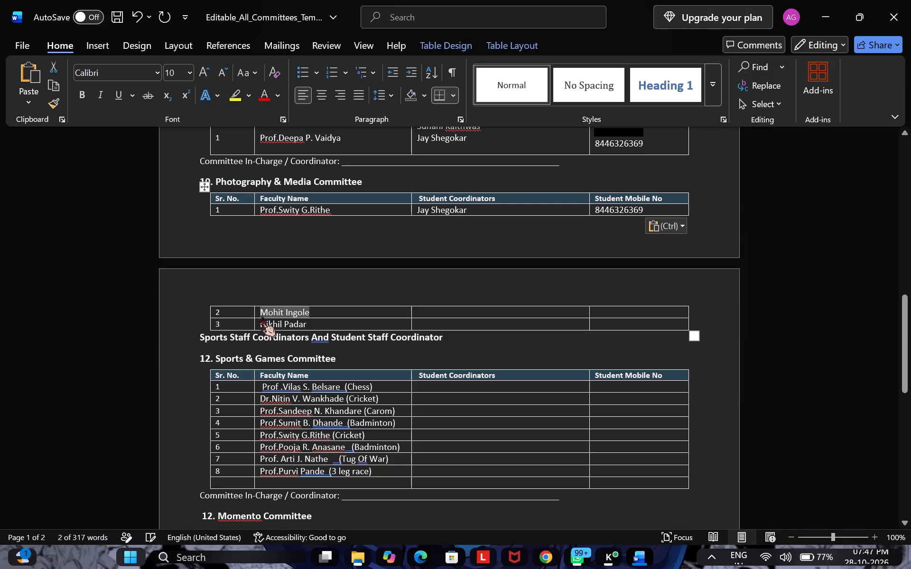
key(ctrl+c)
click(465, 312)
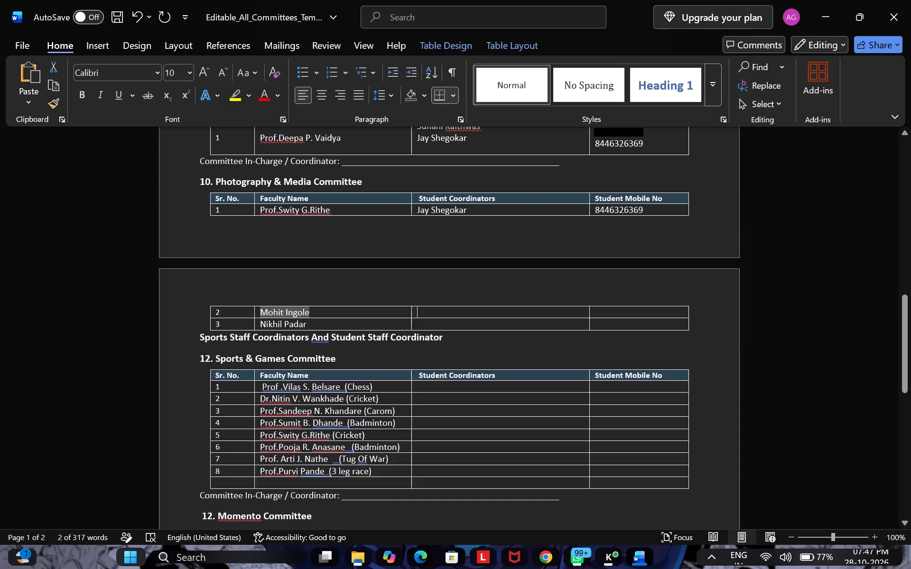
key(ctrl+v)
Copy the student's name in Photography & Media row 3 from Faculty Name into the Student Coordinators cell.
drag(325, 329, 328, 324)
drag(328, 324, 266, 328)
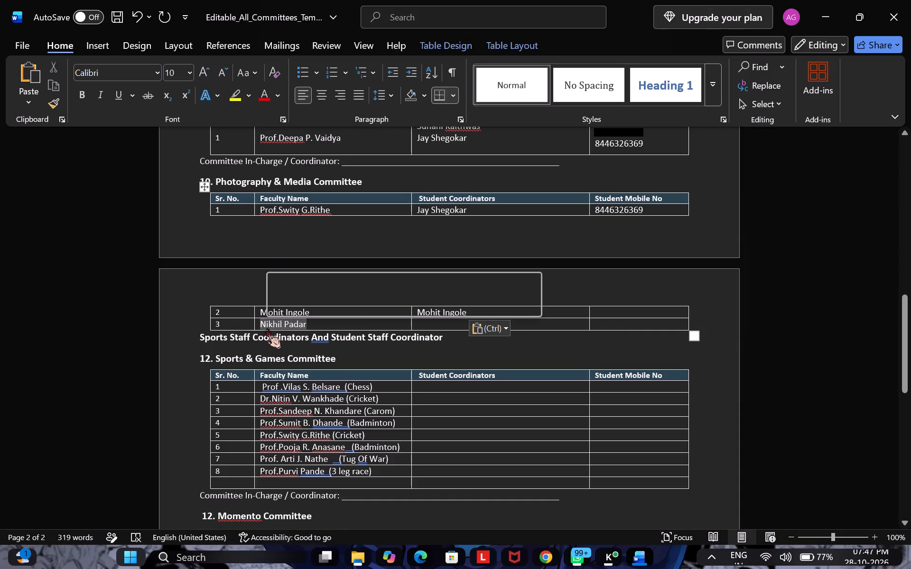
key(ctrl+c)
click(440, 321)
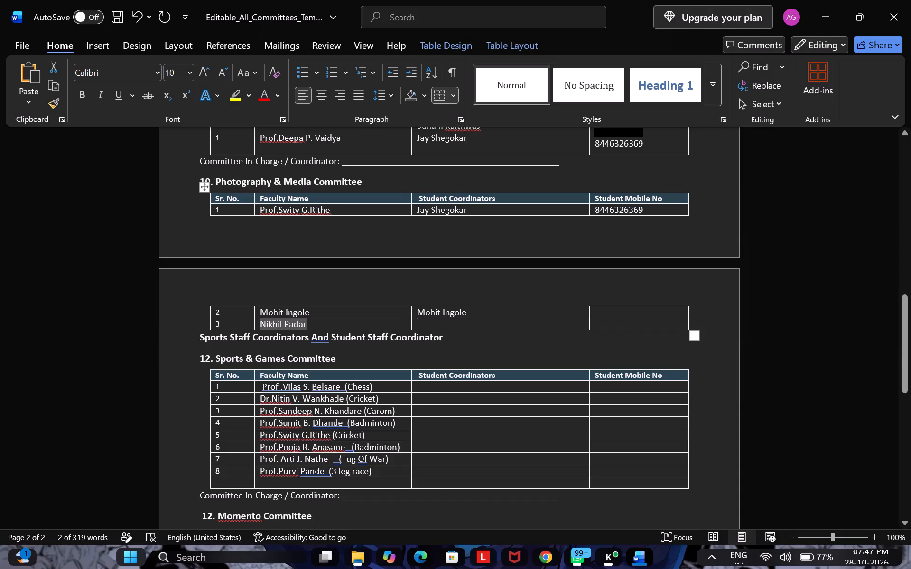
key(ctrl+v)
drag(413, 326, 417, 325)
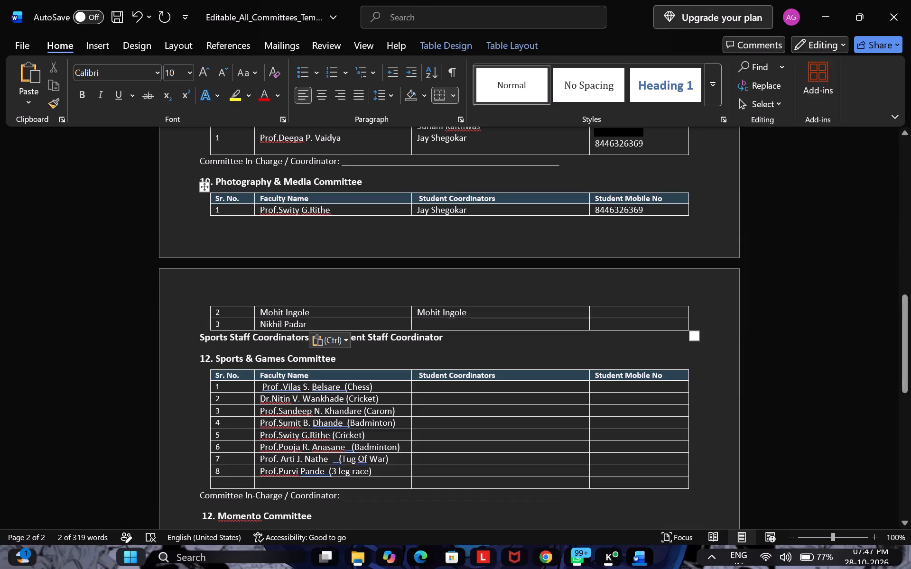
drag(417, 325, 484, 304)
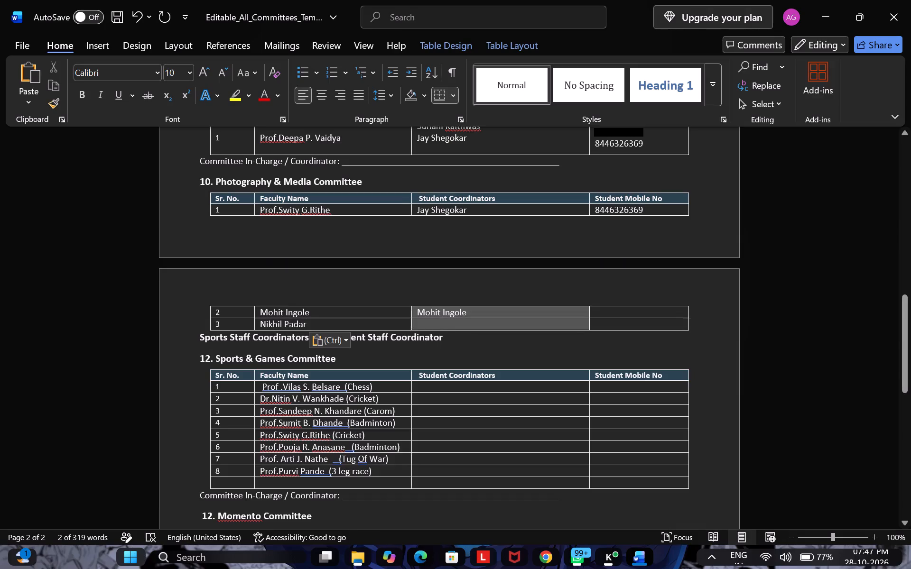
drag(484, 304, 491, 318)
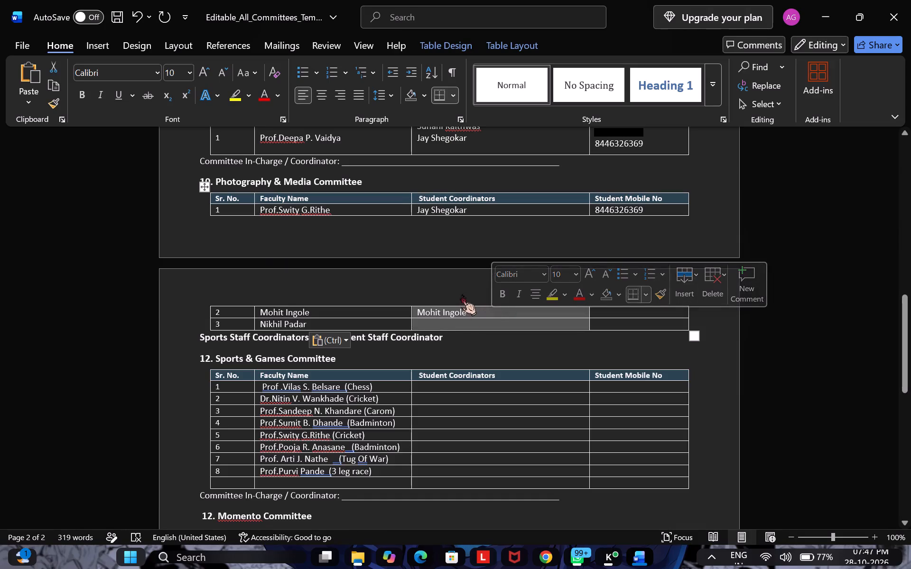
click(461, 294)
key(ctrl+z)
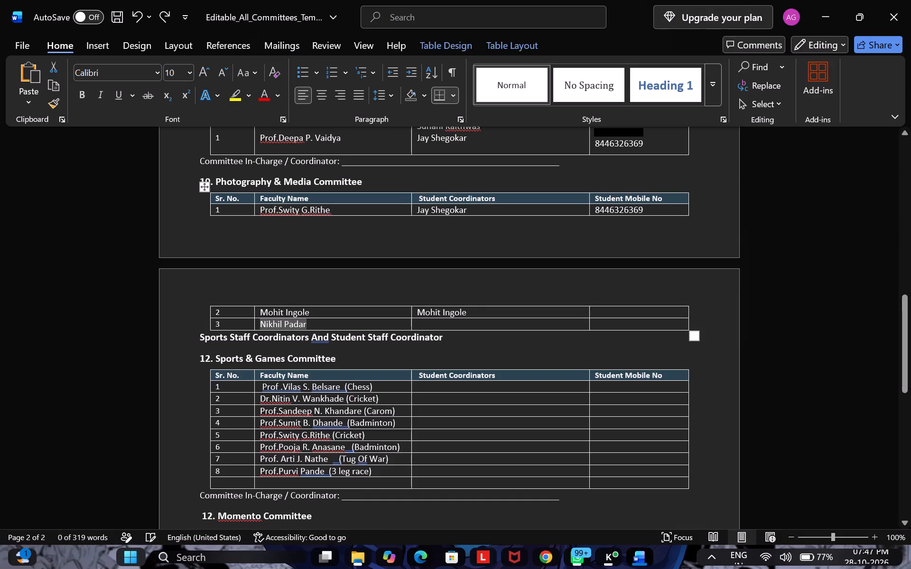
click(451, 326)
key(ctrl+v)
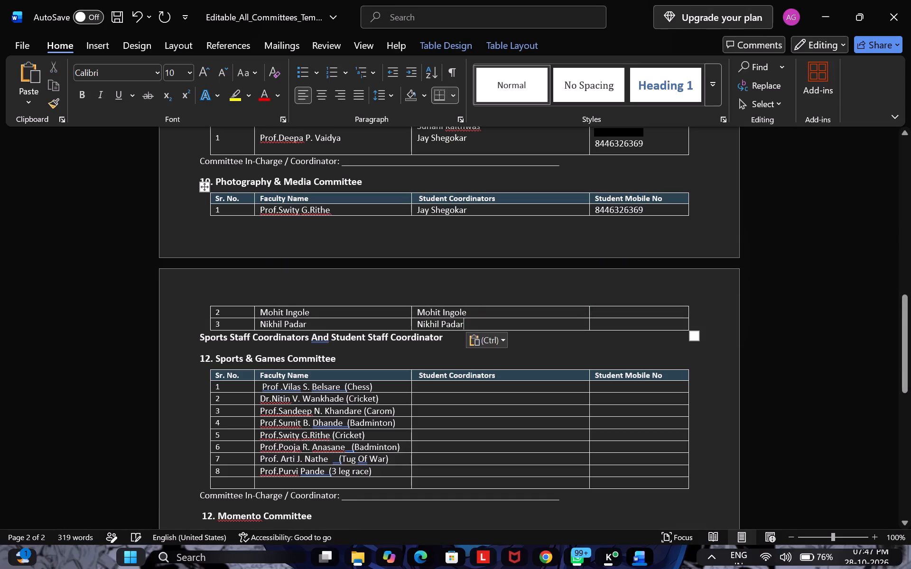
Delete the student's name from the Faculty Name cell in row 3 of the Photography & Media Committee.
click(368, 325)
key(BackSpace)
key(BackSpace)
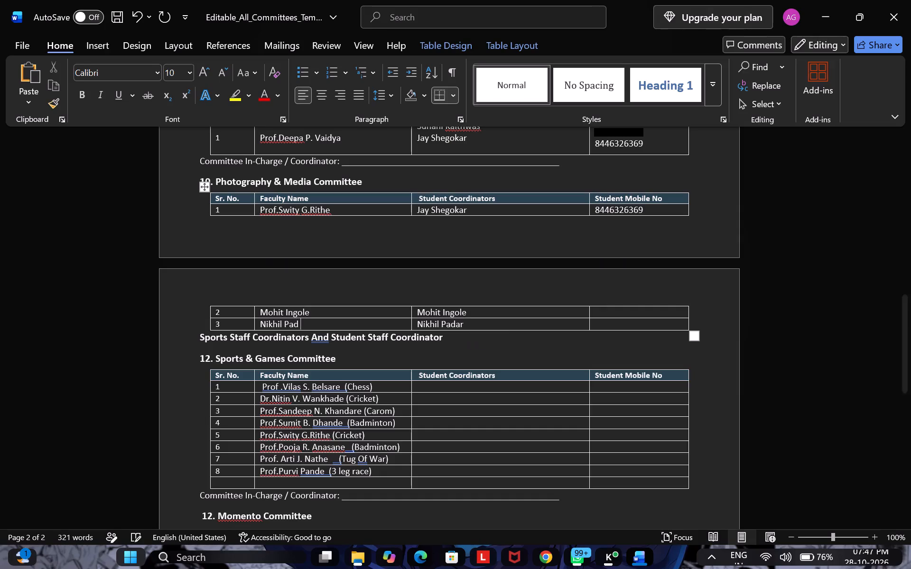
key(BackSpace)
key(BackSpace)
key(BackSpace)
key(BackSpace)
key(BackSpace)
key(BackSpace)
key(BackSpace)
key(BackSpace)
key(BackSpace)
key(BackSpace)
Delete the student's name from the Faculty Name cell in row 2 of the Photography & Media Committee.
key(Up)
key(Right)
key(Right)
key(Right)
key(Right)
key(Right)
key(Right)
key(Right)
key(Right)
key(Right)
key(Right)
key(Right)
key(Right)
key(BackSpace)
key(BackSpace)
key(BackSpace)
key(BackSpace)
key(BackSpace)
key(BackSpace)
key(BackSpace)
key(BackSpace)
key(BackSpace)
key(BackSpace)
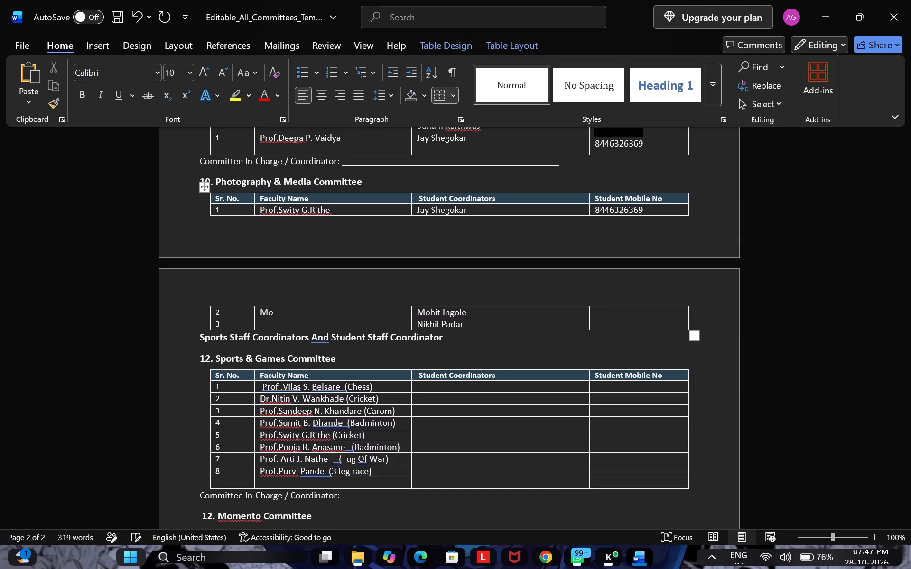
key(BackSpace)
key(BackSpace)
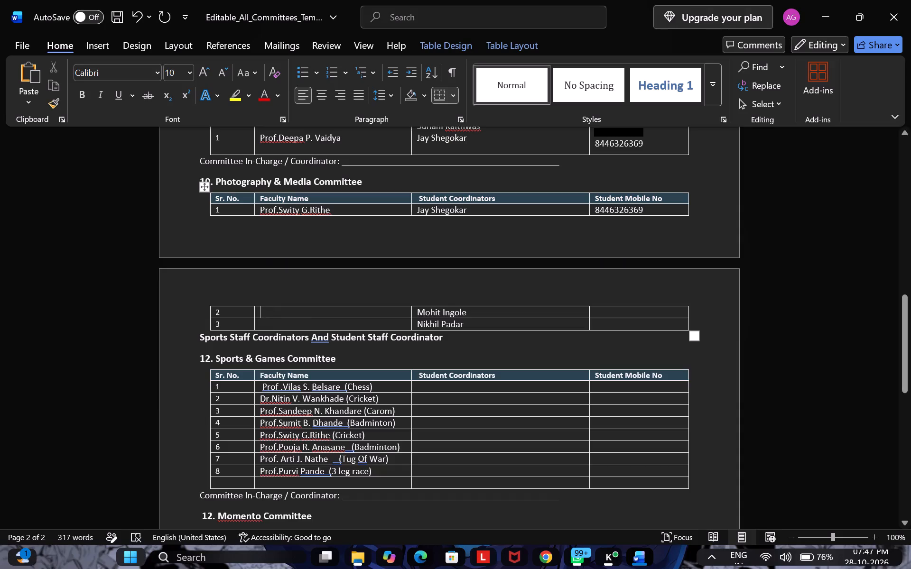
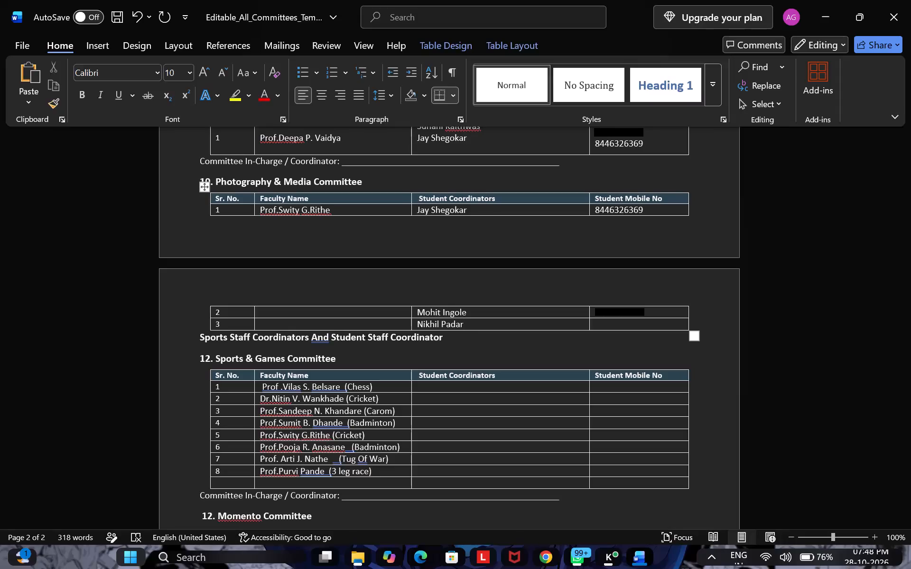
Review the committee tables between the Discipline Committee and the Momento Committee.
key(Down)
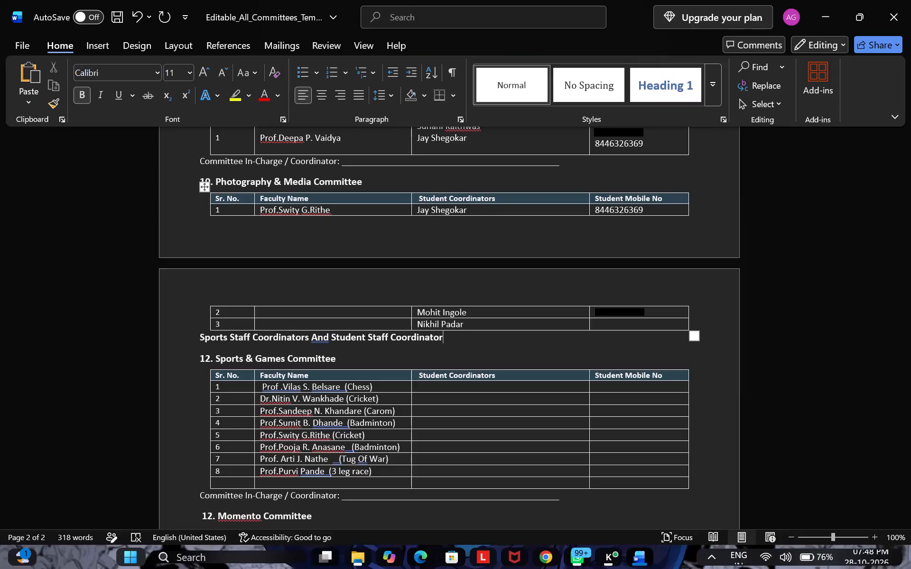
key(Down)
key(Down)
key(Down)
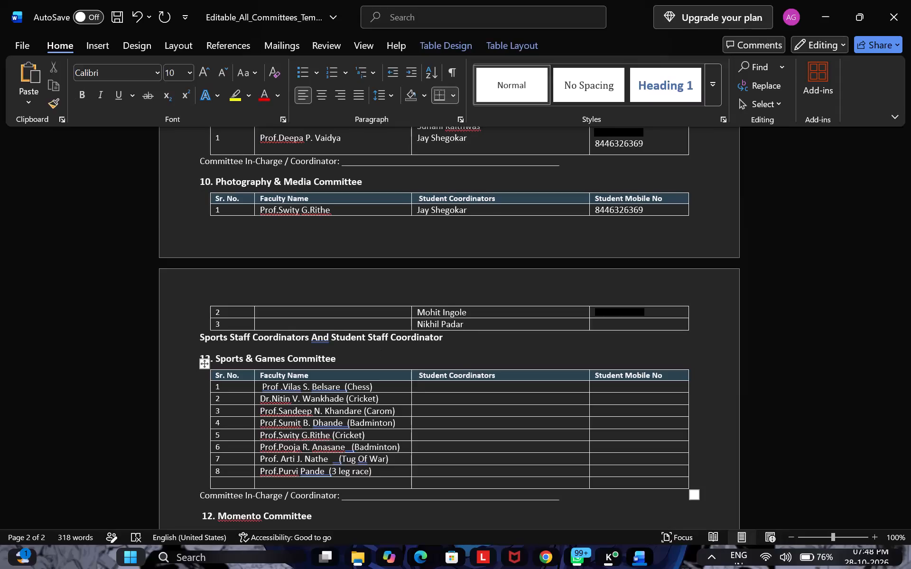
scroll(644, 324, down, 2)
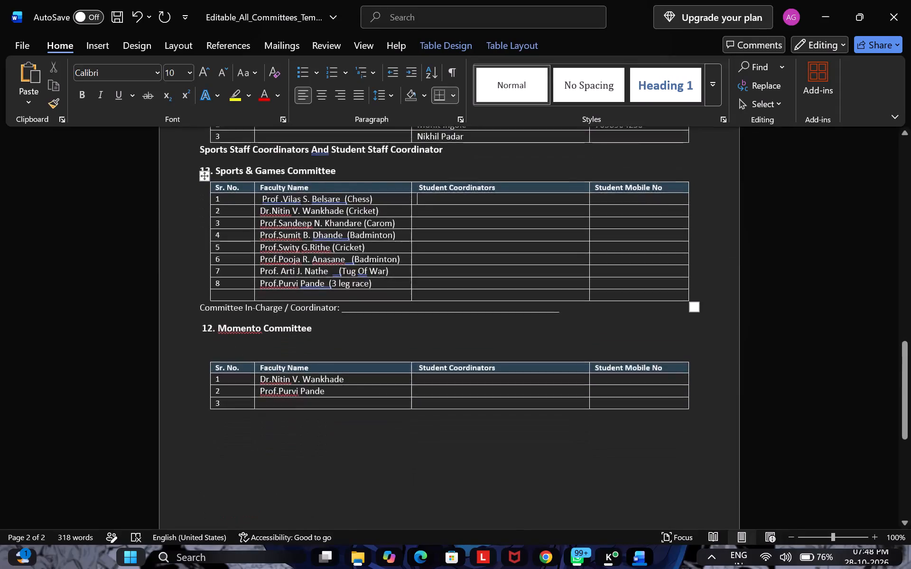
scroll(644, 324, up, 3)
scroll(644, 324, down, 1)
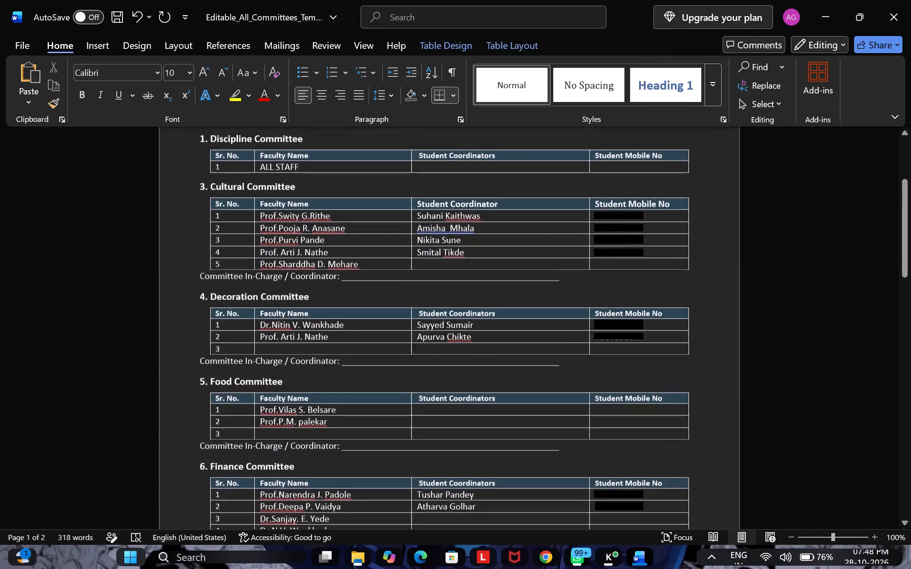
scroll(644, 324, down, 2)
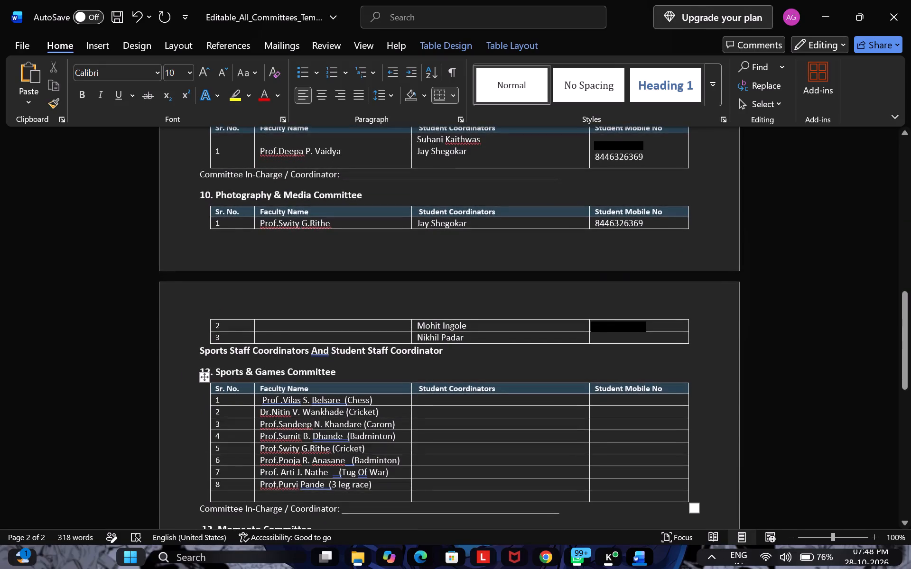
Delete the bold line "Sports Staff Coordinators And Student Staff Coordinator" above the Sports & Games Committee heading.
click(460, 351)
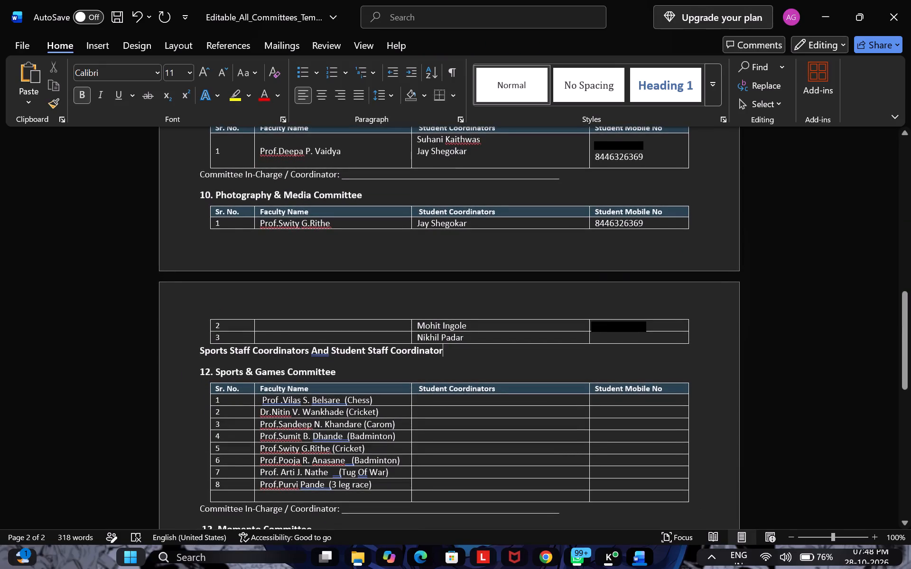
drag(460, 351, 210, 361)
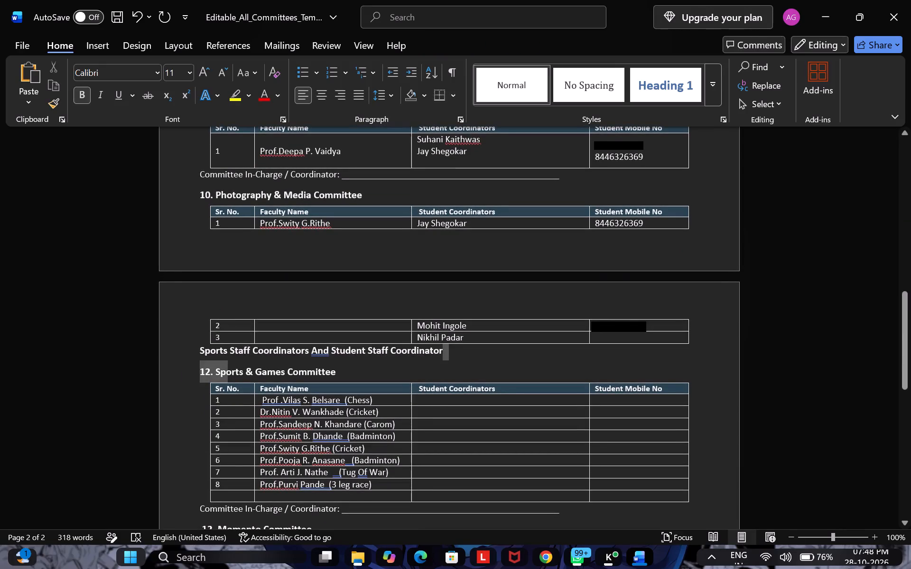
drag(210, 361, 199, 352)
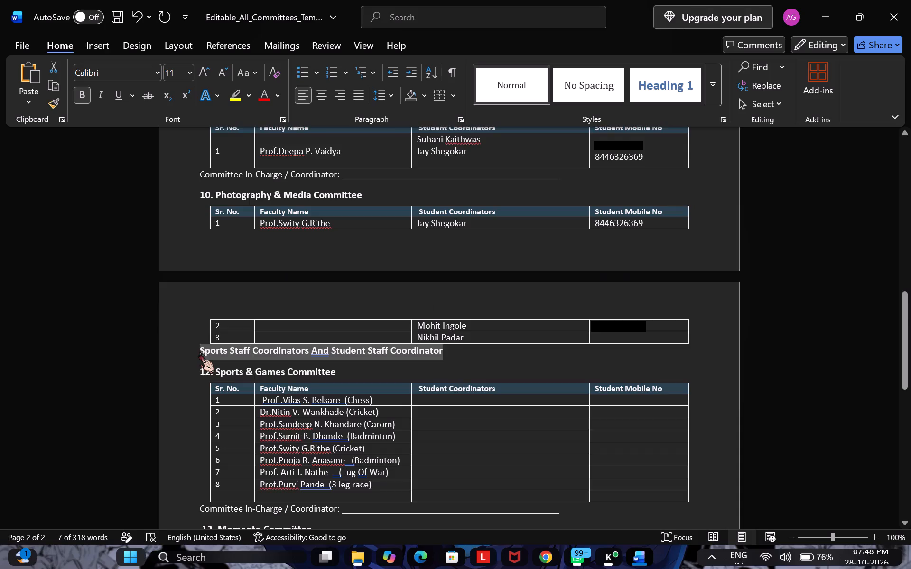
key(ctrl+c)
key(ctrl+m)
key(ctrl+m)
key(ctrl+BackSpace)
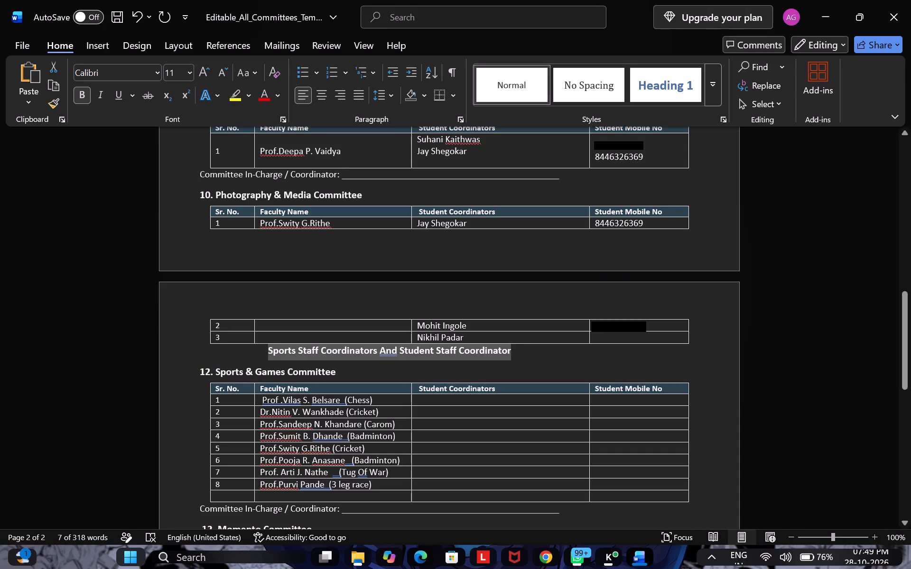
key(BackSpace)
Copy the "Committee In-Charge / Coordinator" line from below the Anchoring & Hosting table to below the Photography & Media table.
scroll(521, 357, up, 1)
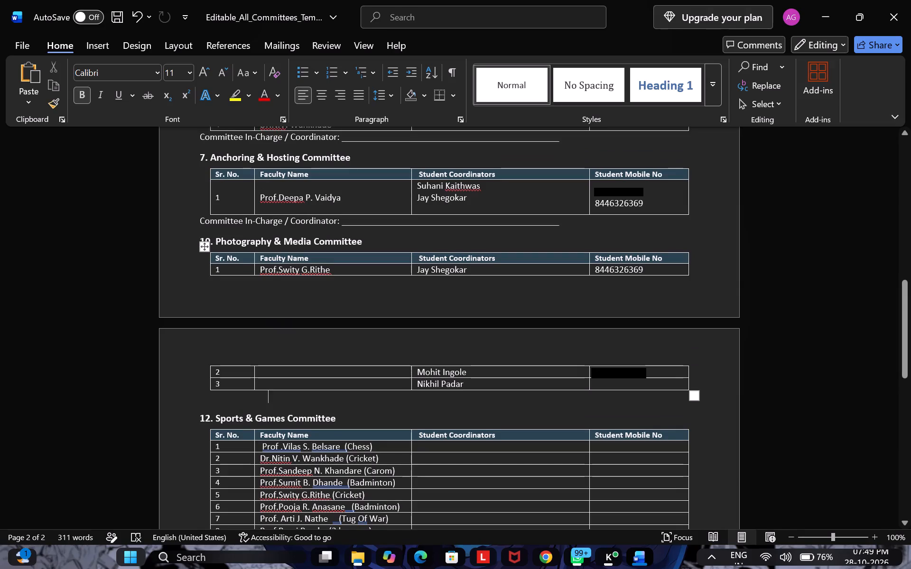
scroll(559, 358, up, 1)
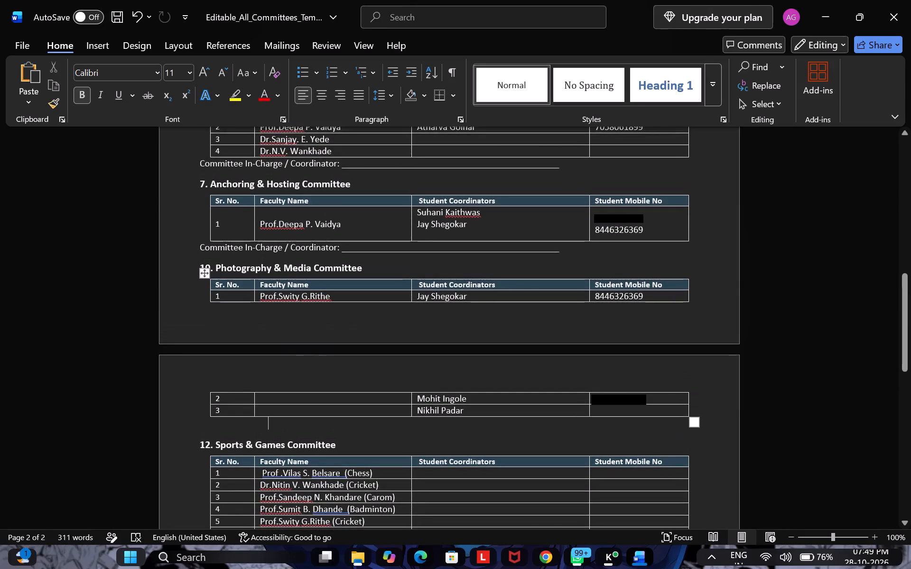
scroll(559, 358, up, 1)
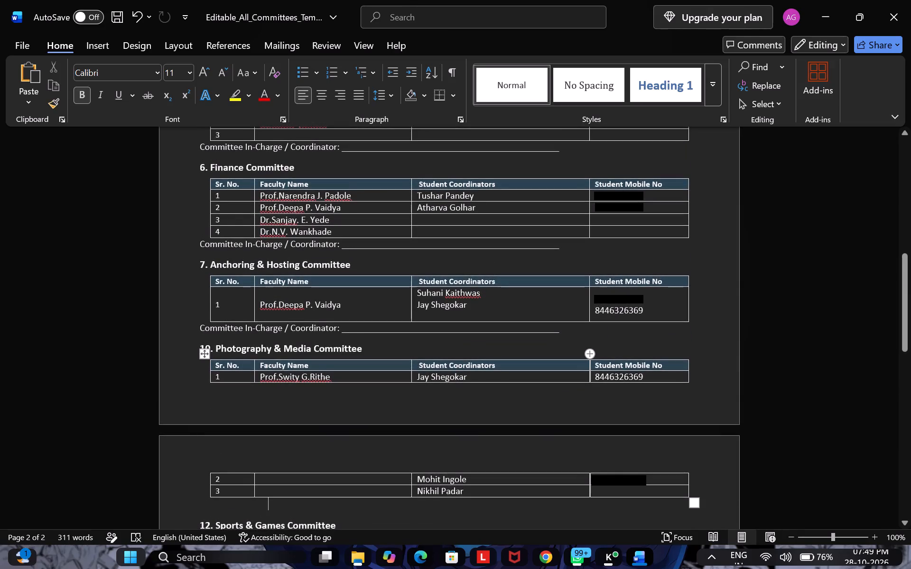
click(590, 336)
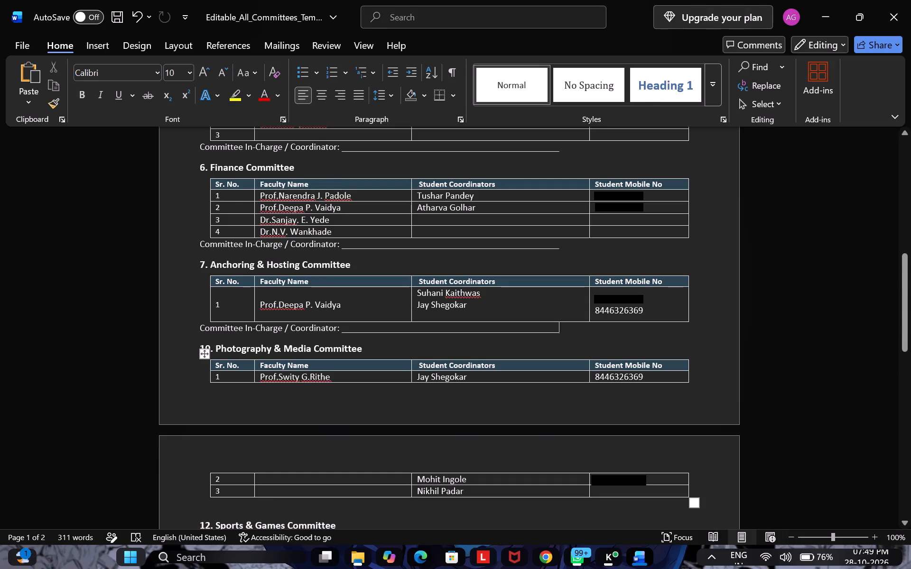
scroll(493, 460, down, 1)
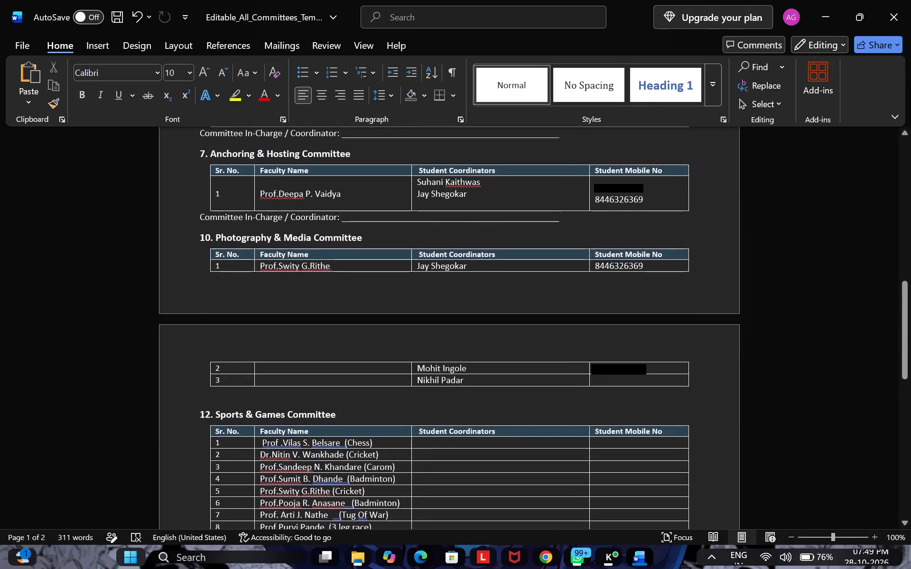
drag(594, 220, 402, 214)
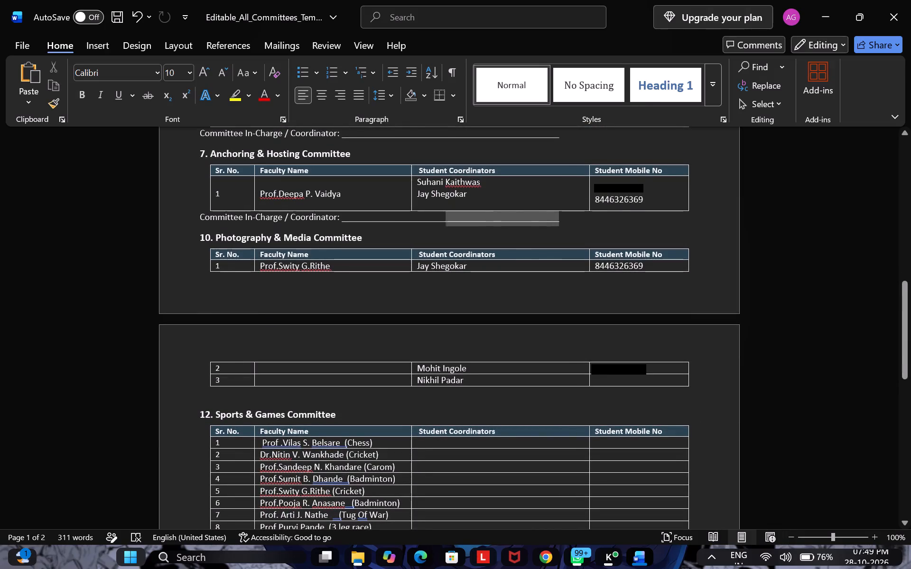
drag(402, 214, 221, 218)
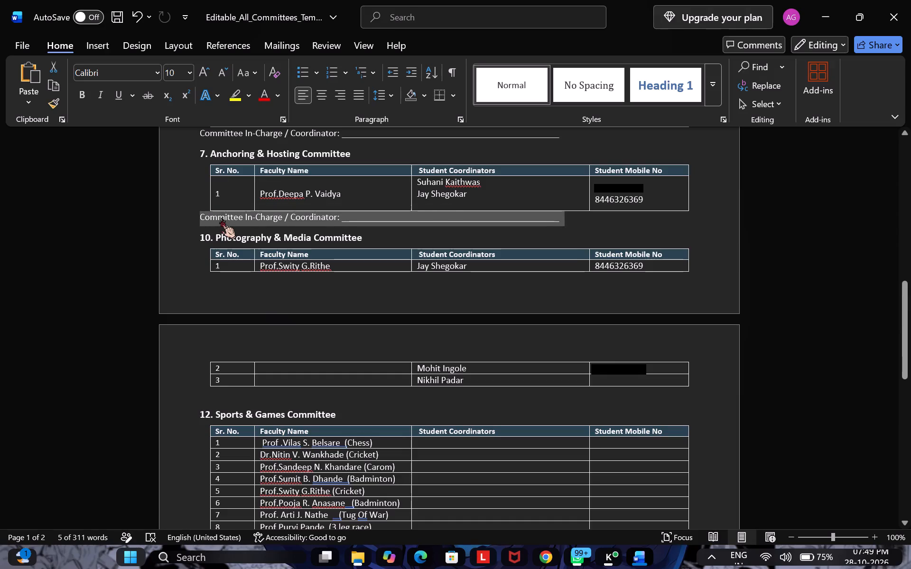
key(ctrl+c)
click(230, 339)
click(218, 392)
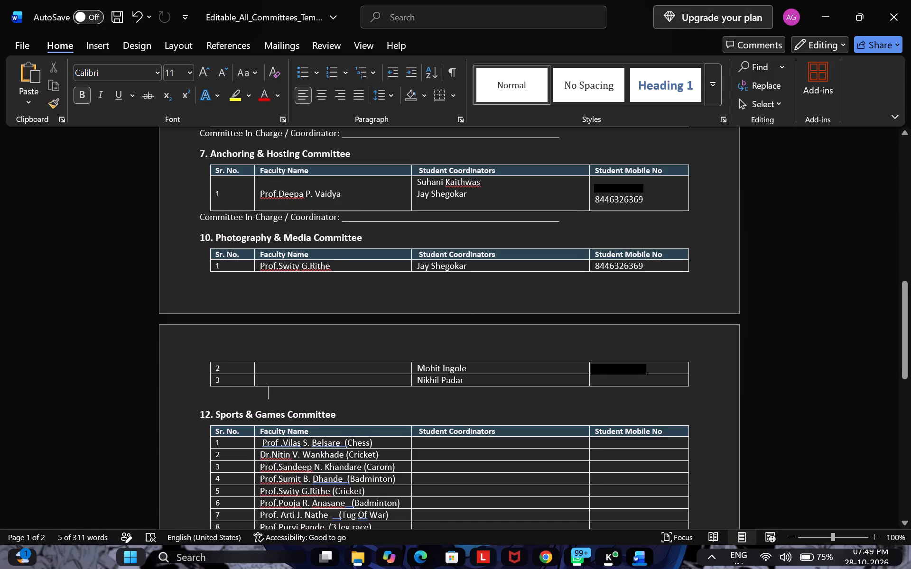
key(ctrl+v)
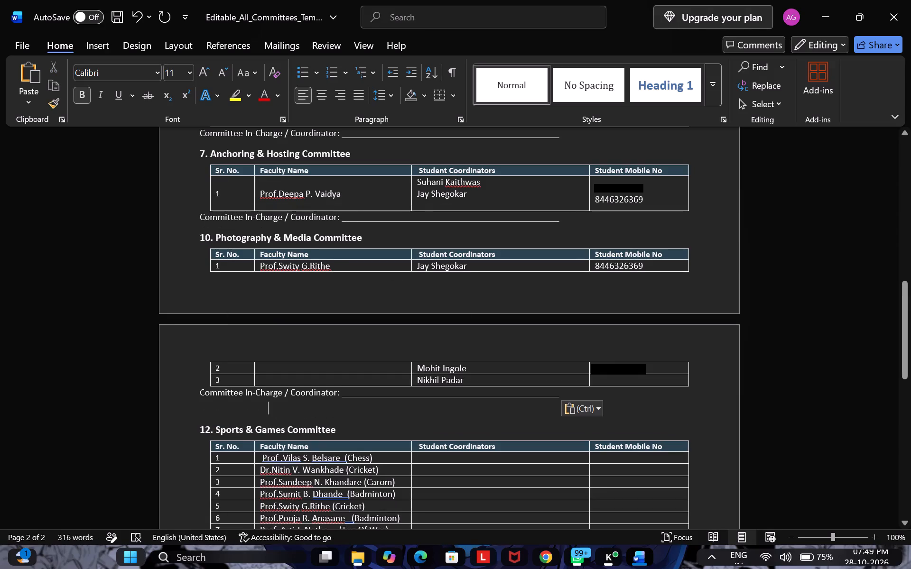
Insert two blank lines between the Photography & Media table and its Committee In-Charge / Coordinator line.
click(197, 394)
key(Return)
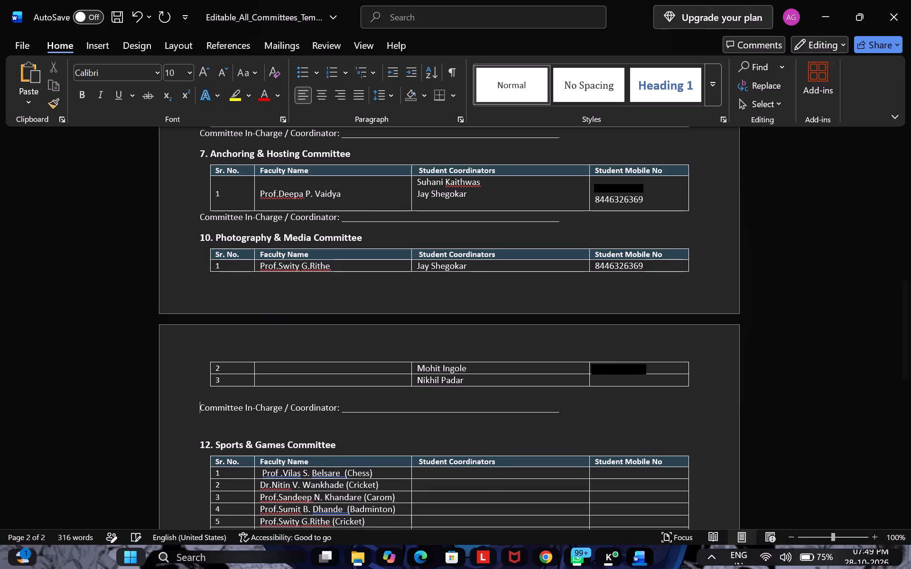
key(Return)
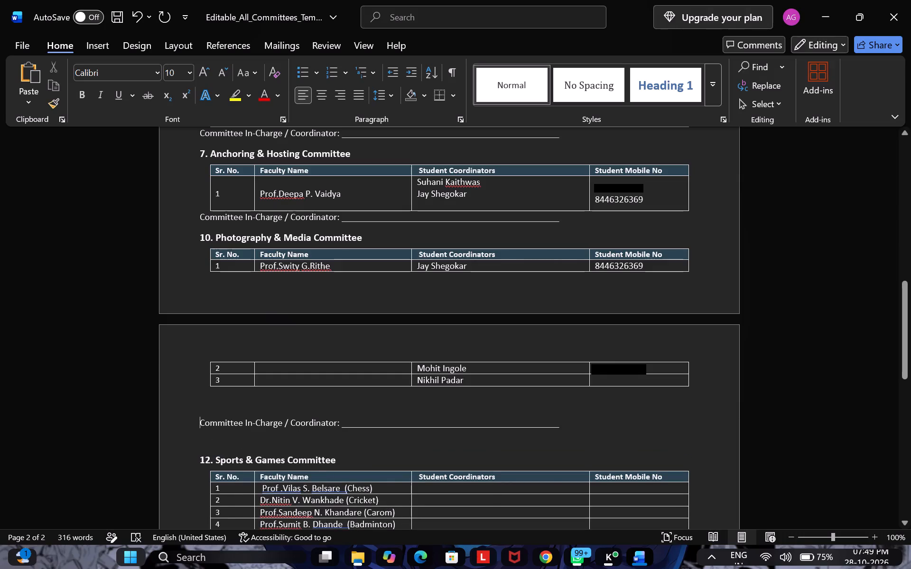
Remove the empty line directly above the Sports & Games Committee heading.
click(193, 460)
key(BackSpace)
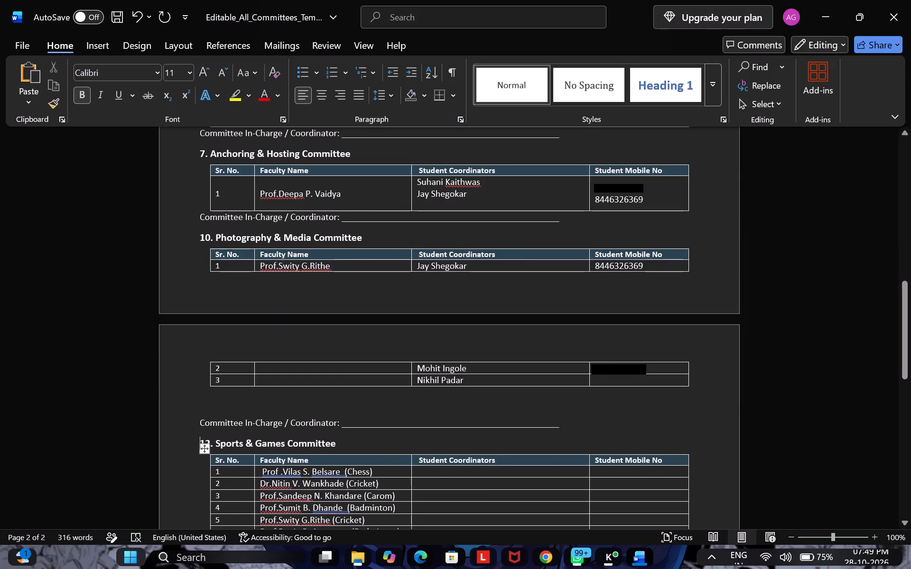
Insert three blank lines between the Anchoring & Hosting table and its Committee In-Charge / Coordinator line.
scroll(359, 450, up, 3)
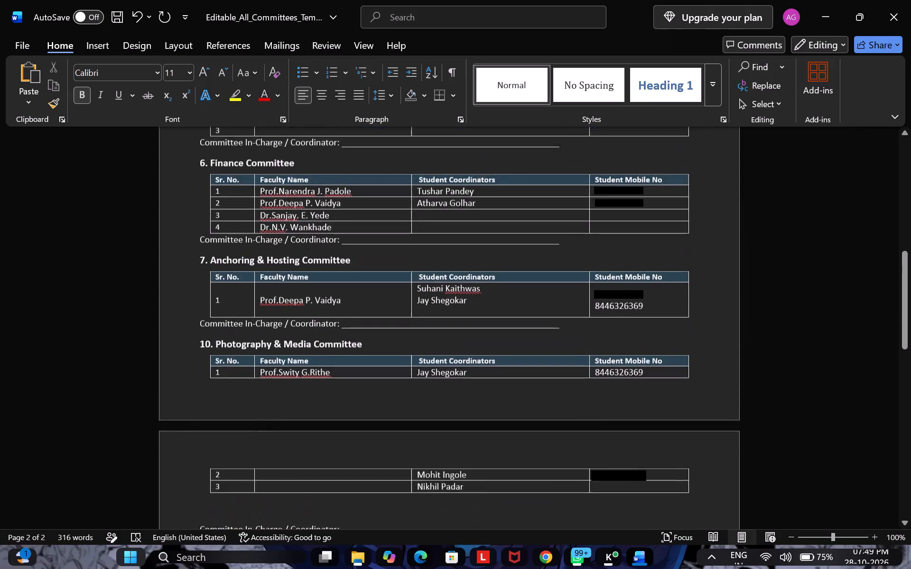
scroll(359, 450, up, 1)
click(197, 337)
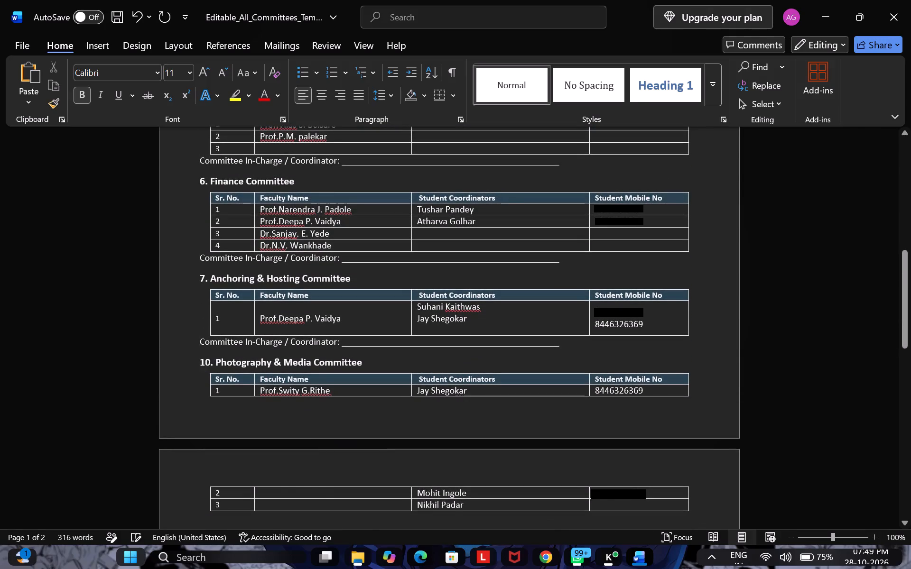
key(Return)
key(Return)
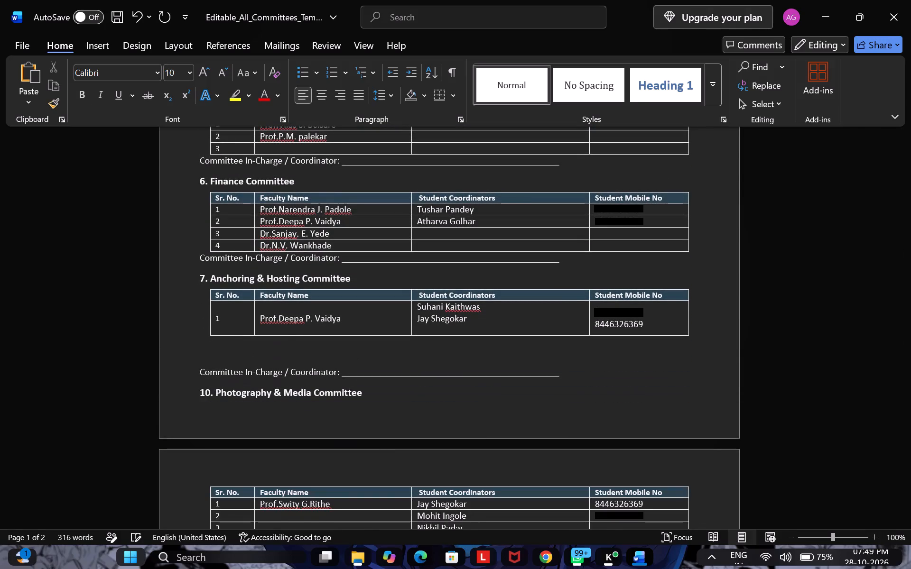
key(Return)
Review the whole document's layout from the title through the committee tables to the Sports & Games Committee.
scroll(197, 337, up, 1)
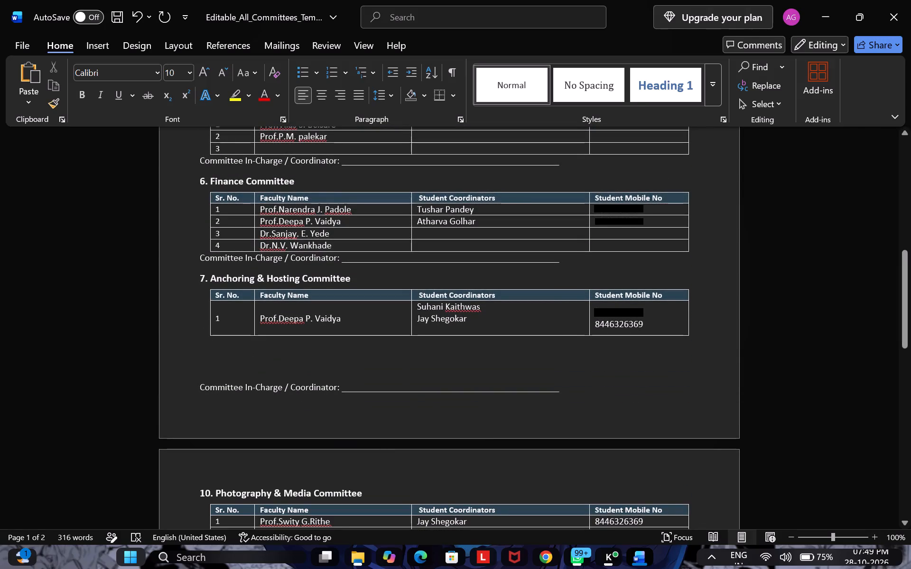
scroll(199, 393, up, 3)
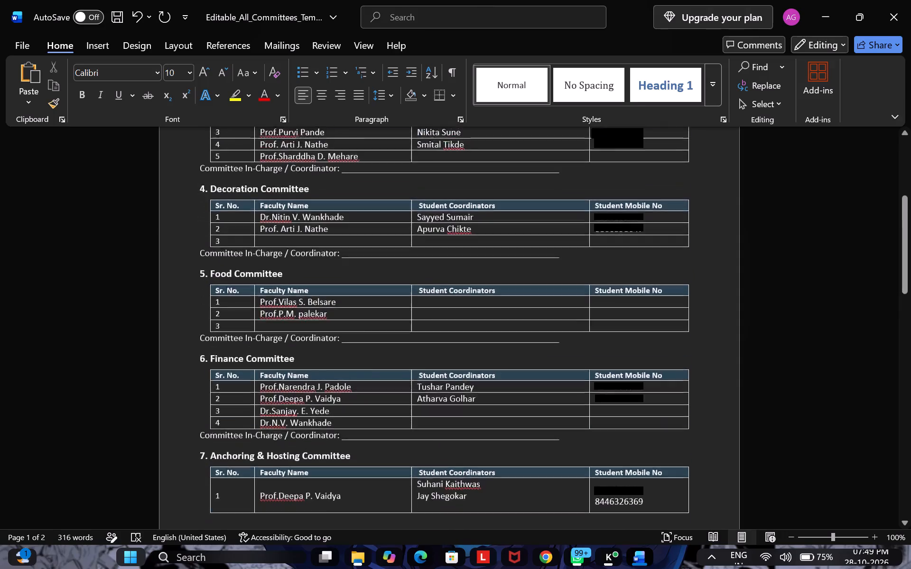
scroll(199, 393, up, 3)
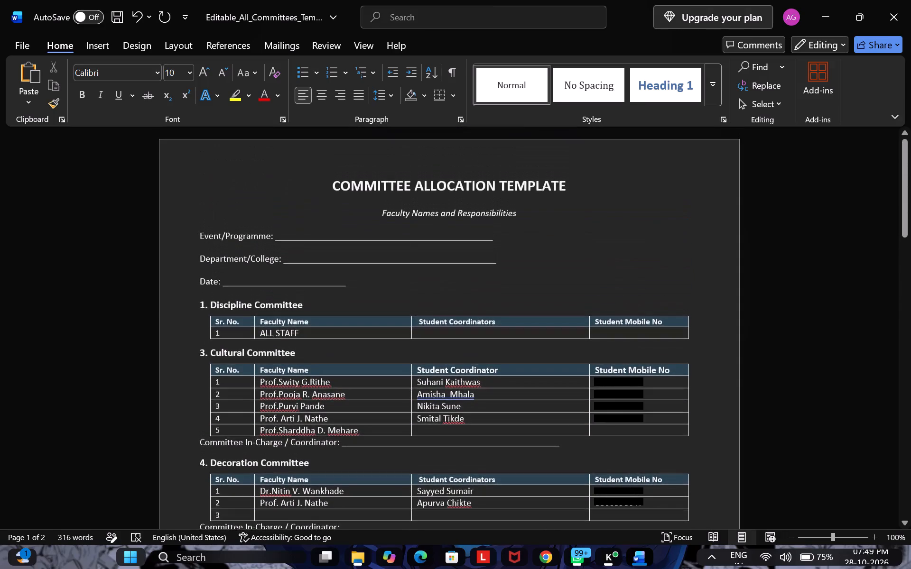
scroll(199, 393, down, 2)
scroll(199, 393, up, 2)
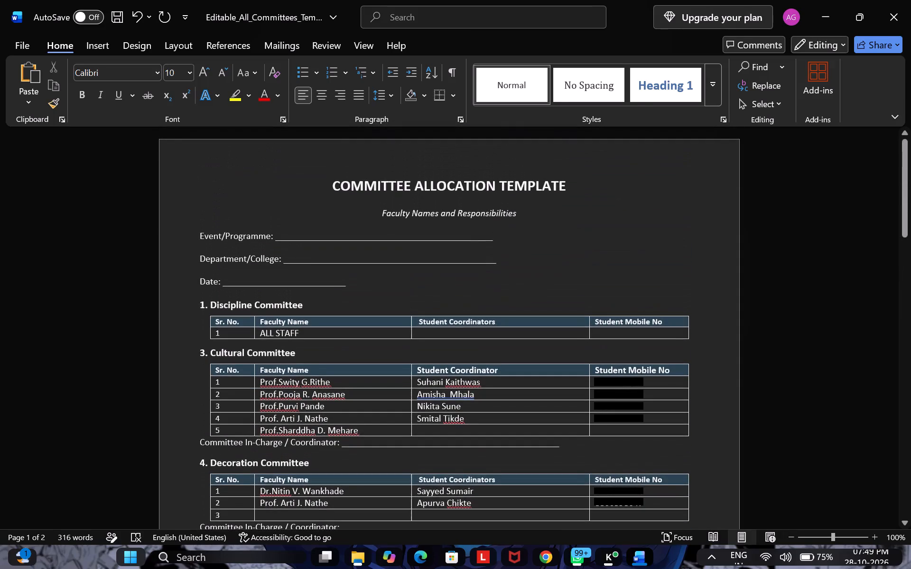
scroll(199, 393, down, 1)
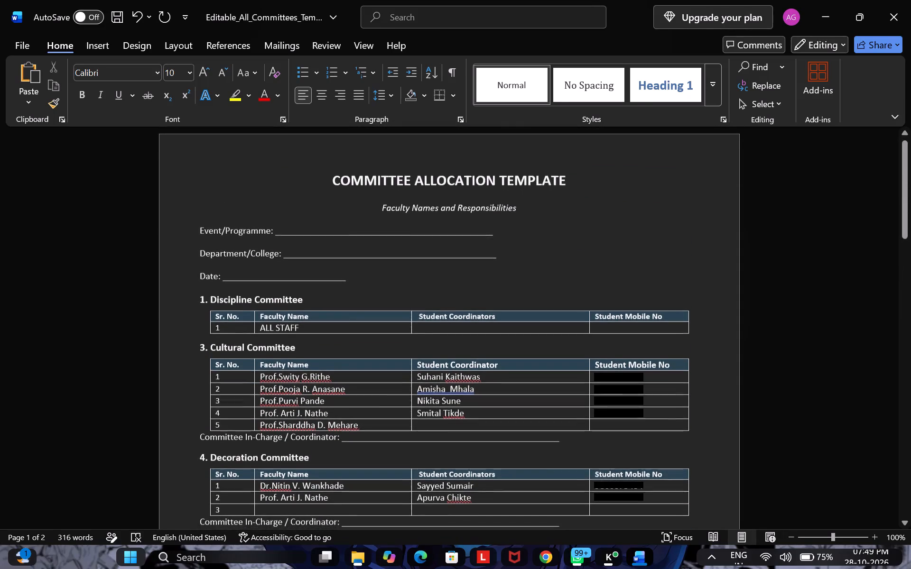
scroll(199, 393, down, 1)
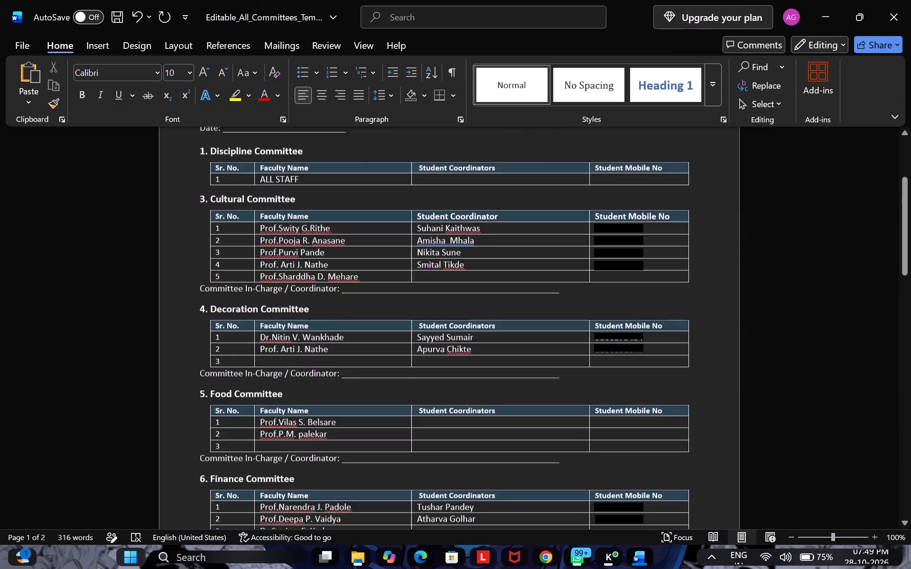
scroll(199, 393, down, 1)
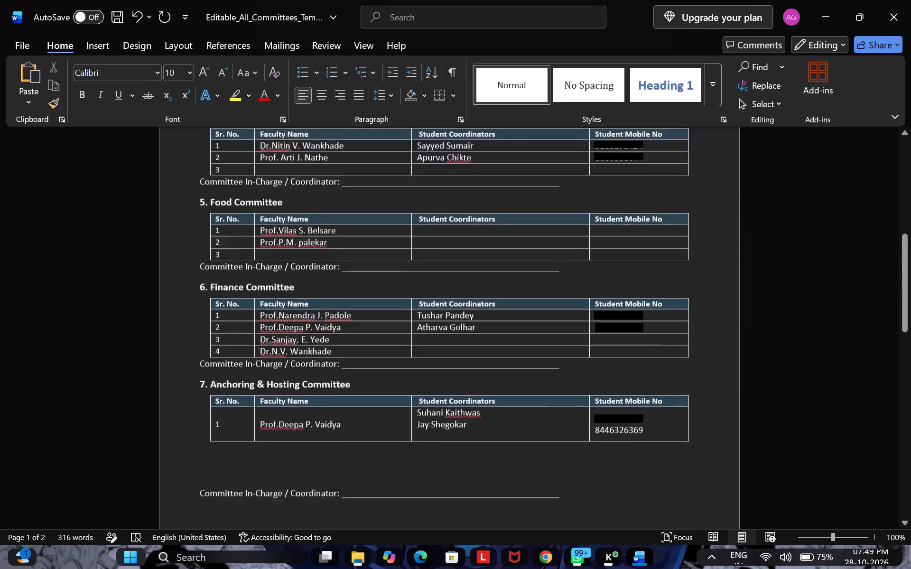
scroll(199, 393, down, 2)
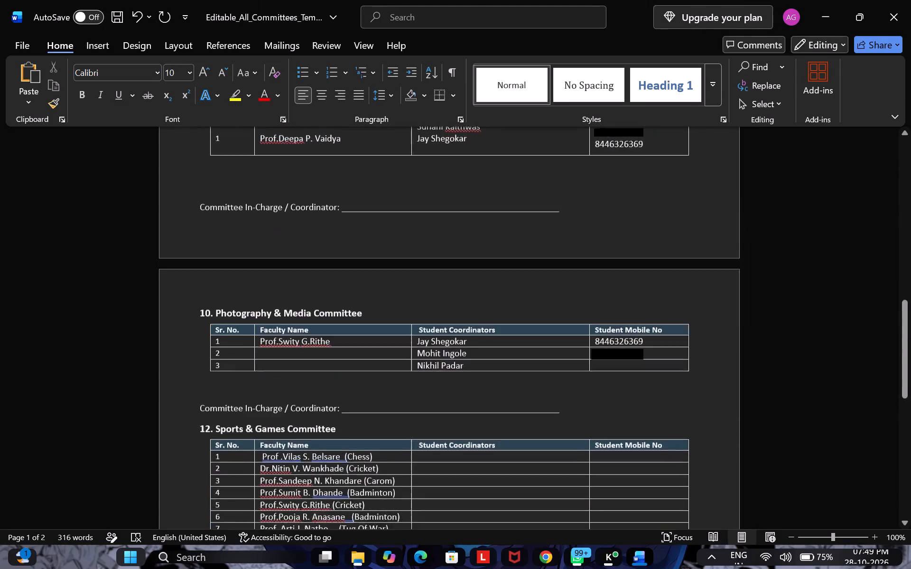
Delete the Committee In-Charge / Coordinator line below the Anchoring & Hosting table, leaving an empty line in its place.
scroll(199, 393, down, 1)
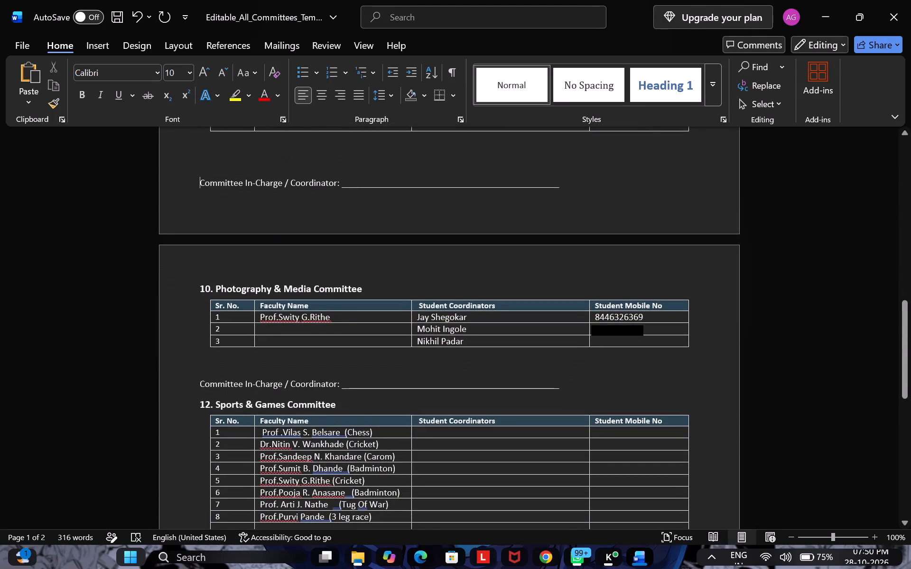
click(581, 184)
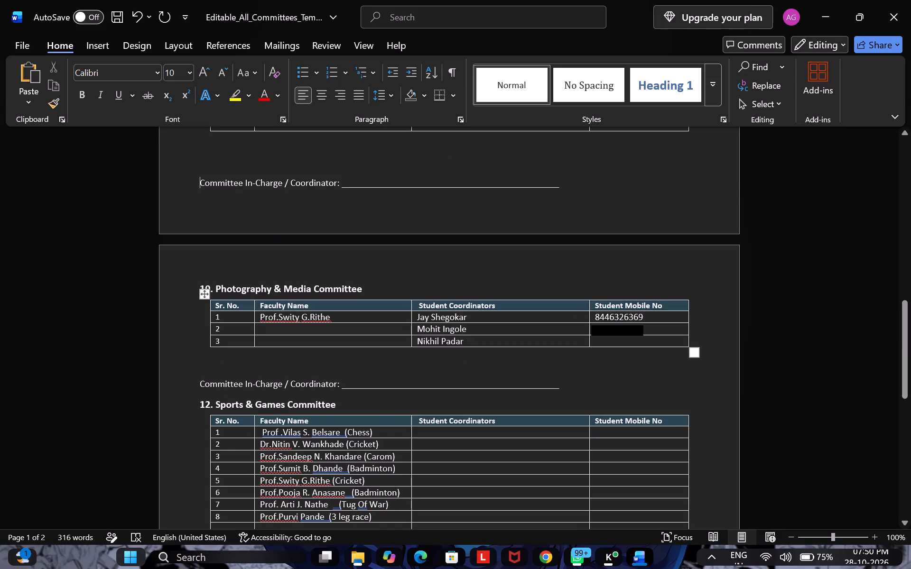
key(BackSpace)
key(BackSpace)
key(BackSpace)
key(BackSpace)
key(BackSpace)
key(BackSpace)
key(BackSpace)
key(BackSpace)
key(BackSpace)
key(BackSpace)
key(BackSpace)
key(BackSpace)
key(BackSpace)
key(BackSpace)
key(BackSpace)
key(BackSpace)
key(BackSpace)
key(BackSpace)
key(BackSpace)
key(BackSpace)
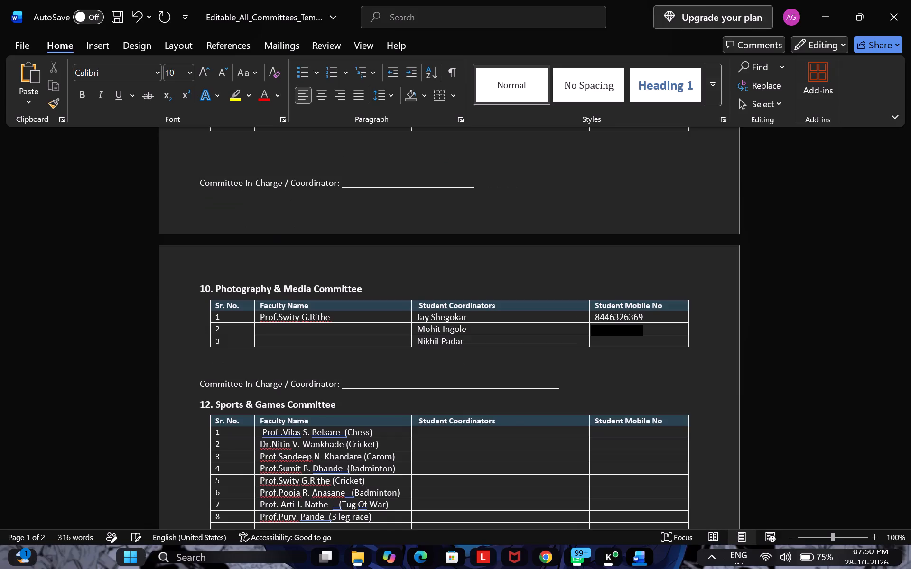
key(BackSpace)
key(BackSpace)
key(BackSpace)
key(BackSpace)
key(BackSpace)
key(BackSpace)
key(BackSpace)
key(BackSpace)
key(BackSpace)
key(BackSpace)
key(BackSpace)
key(BackSpace)
key(BackSpace)
key(BackSpace)
key(BackSpace)
key(BackSpace)
key(BackSpace)
key(BackSpace)
key(BackSpace)
key(BackSpace)
key(BackSpace)
key(BackSpace)
key(BackSpace)
key(BackSpace)
key(BackSpace)
key(BackSpace)
key(BackSpace)
key(BackSpace)
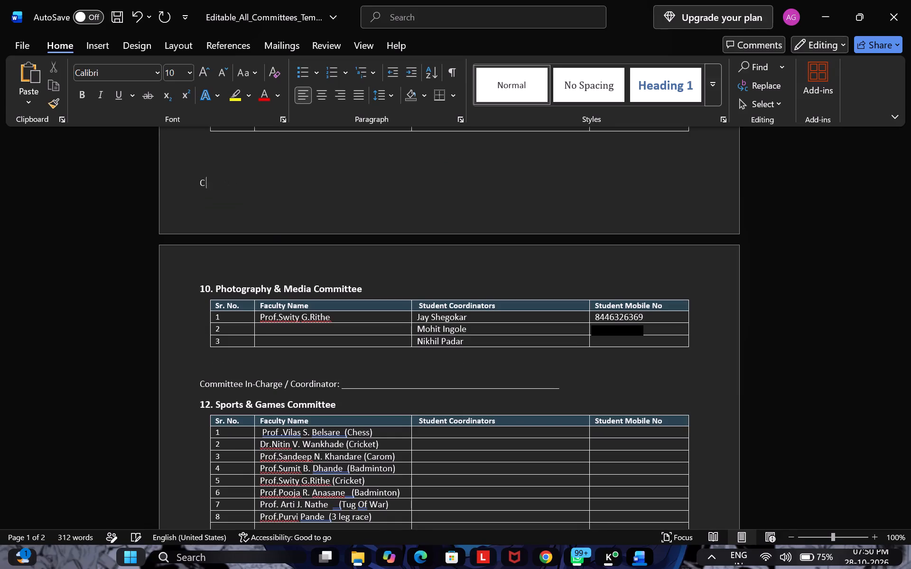
key(BackSpace)
key(BackSpace)
key(Return)
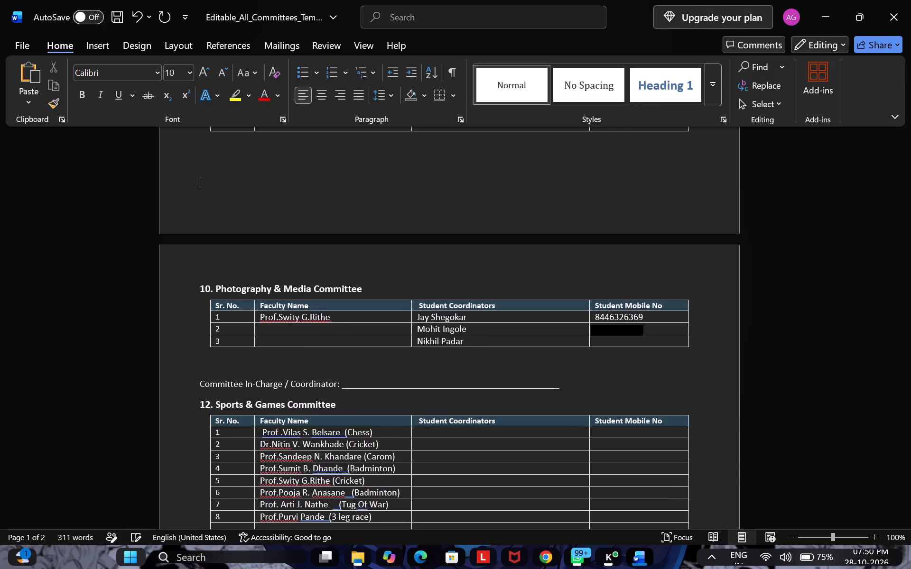
Delete the Committee In-Charge / Coordinator line below the Photography & Media table, along with one blank line above it.
scroll(725, 339, down, 1)
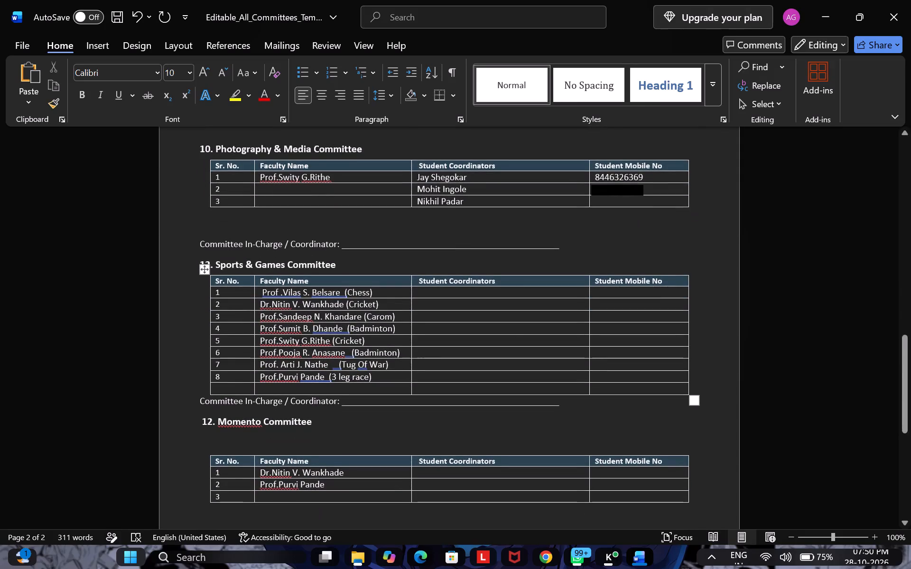
drag(577, 253, 493, 235)
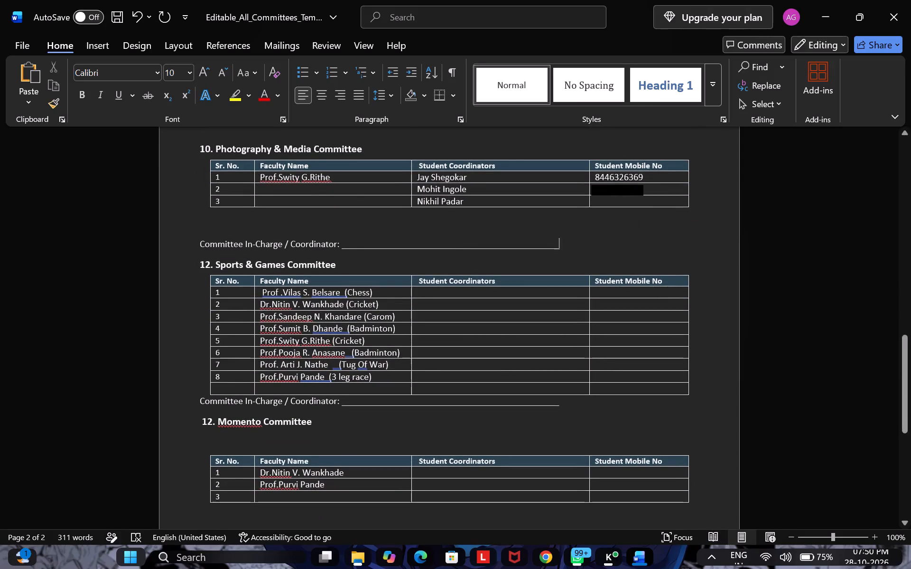
drag(493, 235, 279, 241)
key(BackSpace)
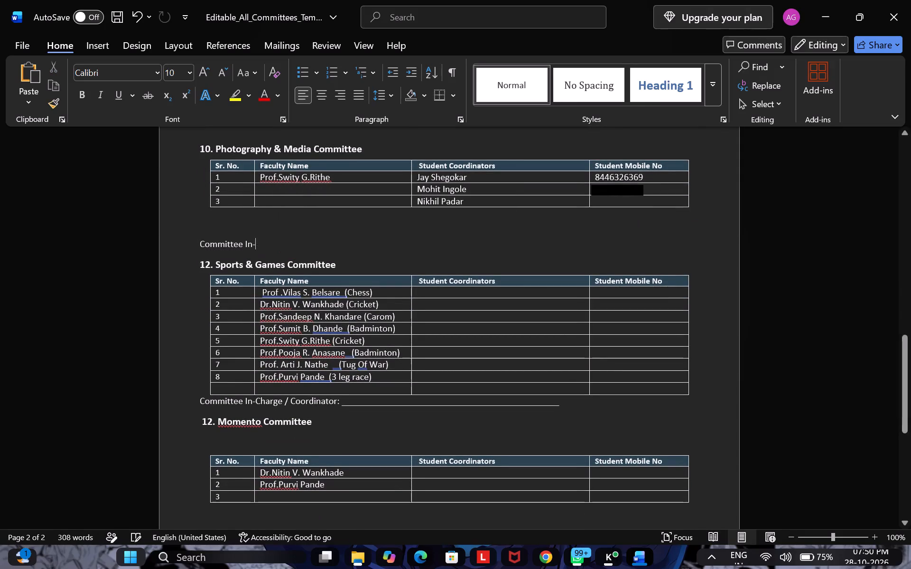
key(BackSpace)
key(BackSpace)
key(BackSpace)
key(BackSpace)
key(BackSpace)
key(BackSpace)
key(BackSpace)
key(BackSpace)
key(BackSpace)
key(BackSpace)
key(BackSpace)
key(BackSpace)
key(BackSpace)
key(BackSpace)
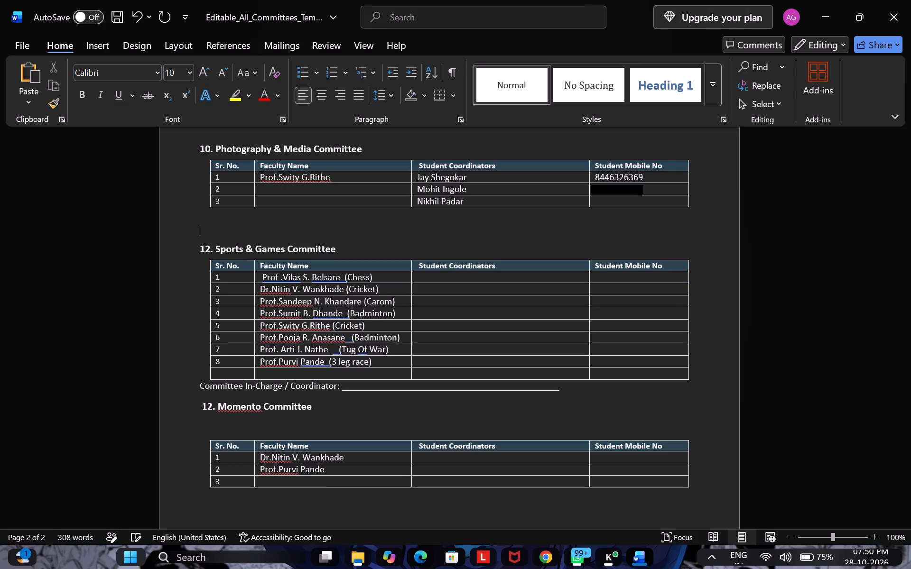
Delete the Committee In-Charge / Coordinator line below the Sports & Games Committee table.
click(569, 390)
key(BackSpace)
key(BackSpace)
key(BackSpace)
key(BackSpace)
key(BackSpace)
key(BackSpace)
key(BackSpace)
key(BackSpace)
key(BackSpace)
key(BackSpace)
key(BackSpace)
key(BackSpace)
key(BackSpace)
key(BackSpace)
key(BackSpace)
key(BackSpace)
key(BackSpace)
key(BackSpace)
key(BackSpace)
key(BackSpace)
Finish deleting the Committee In-Charge / Coordinator line below the Sports & Games Committee table.
key(BackSpace)
key(BackSpace)
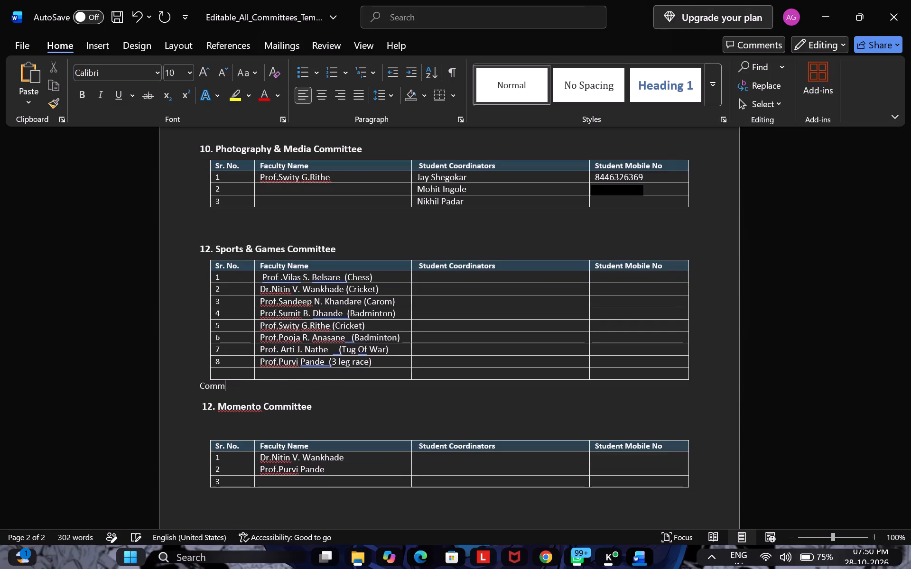
key(BackSpace)
key(BackSpace)
key(BackSpace)
key(BackSpace)
key(Up)
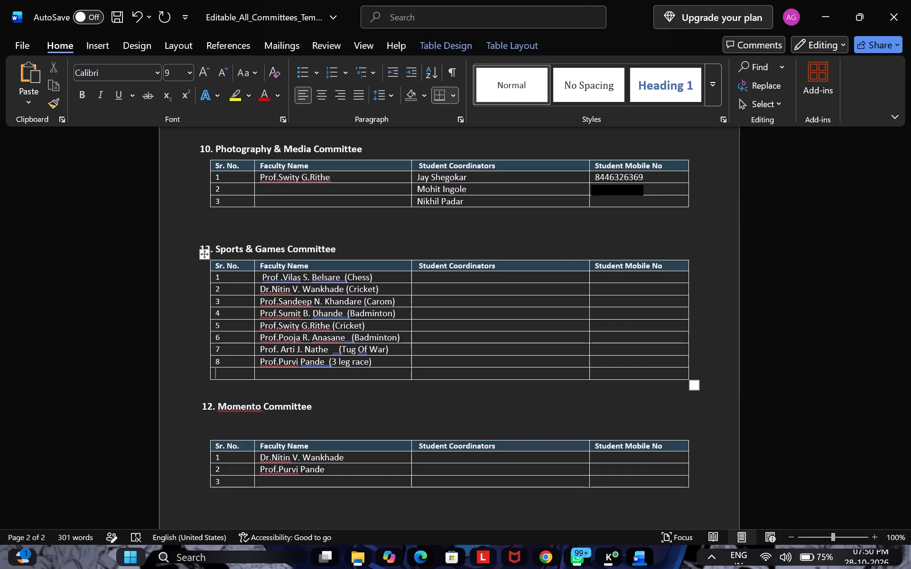
key(Up)
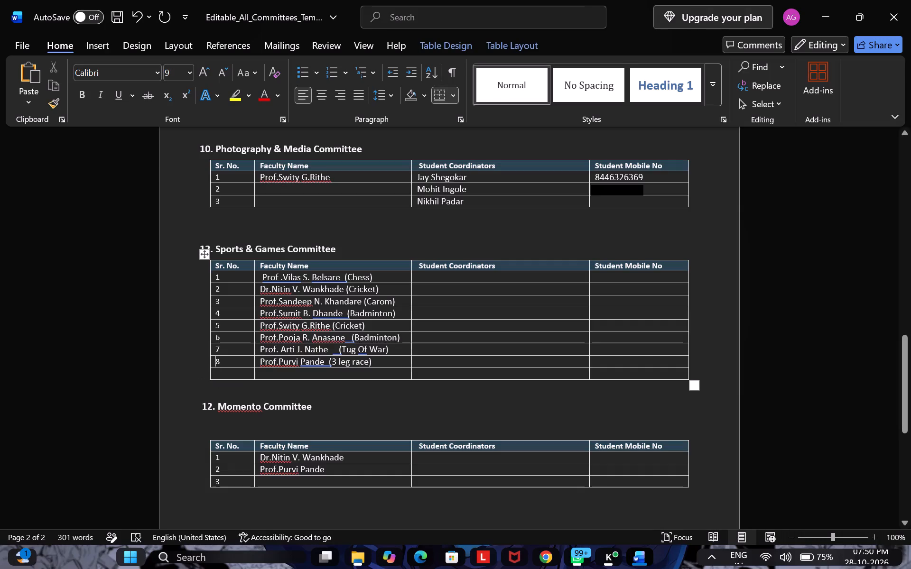
Remove the extra blank line above the Sports & Games Committee heading.
click(210, 234)
key(BackSpace)
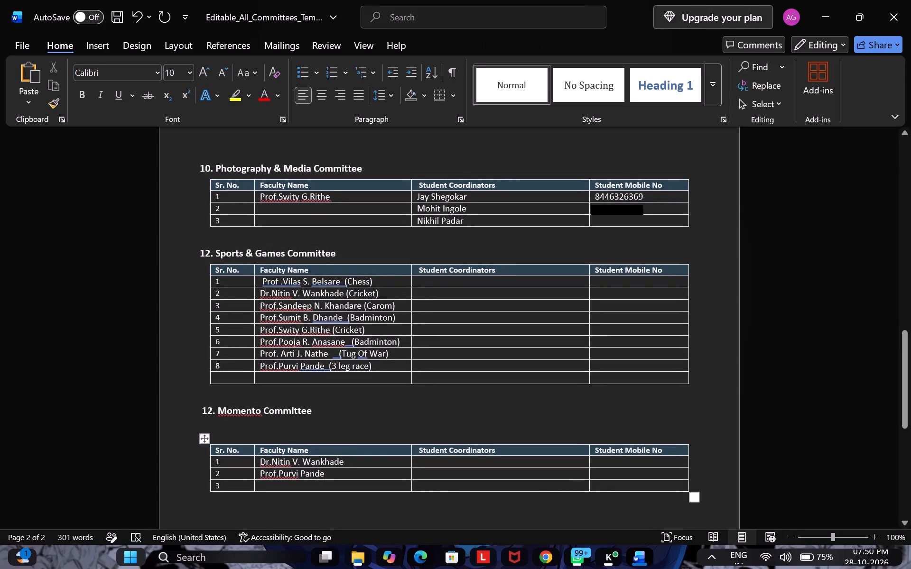
Remove the blank space between the Momento Committee heading and its table.
click(223, 434)
key(BackSpace)
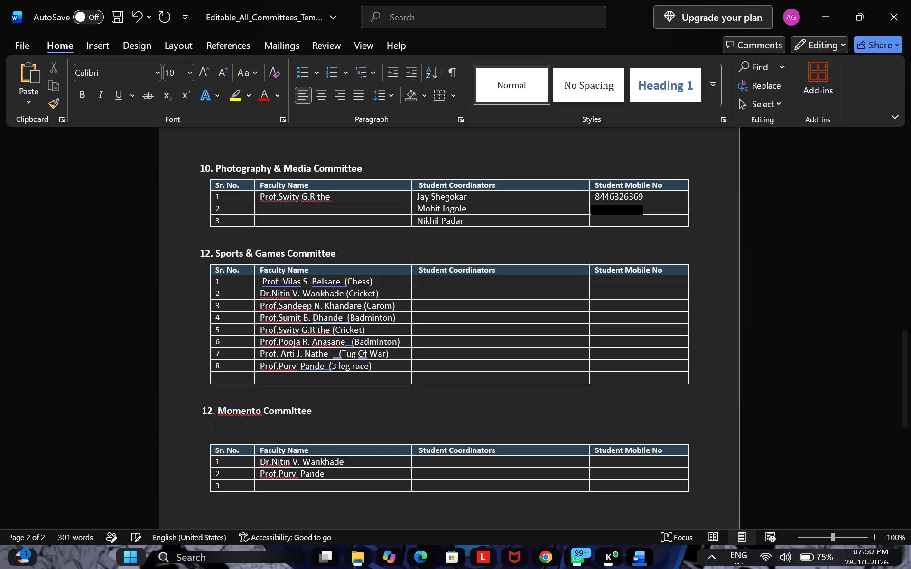
key(BackSpace)
key(BackSpace)
key(BackSpace)
key(BackSpace)
key(BackSpace)
key(BackSpace)
key(BackSpace)
key(BackSpace)
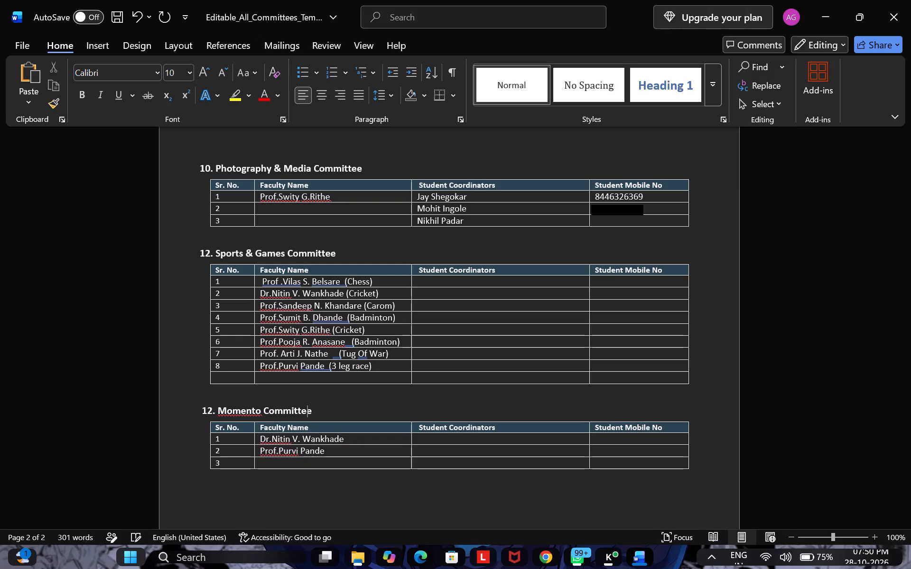
Dismiss the message notification and review the committee tables from Finance Committee through Momento Committee.
scroll(260, 389, up, 1)
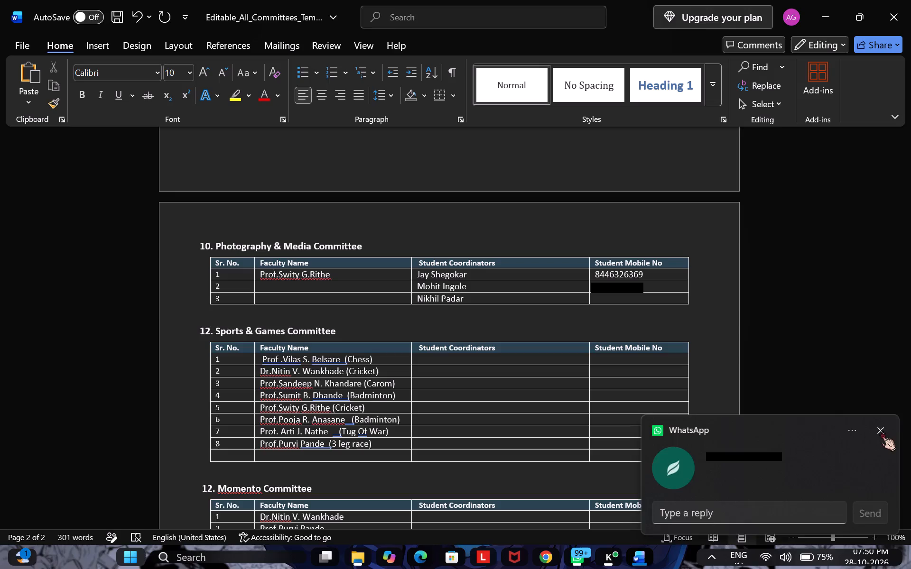
click(881, 430)
scroll(722, 314, up, 1)
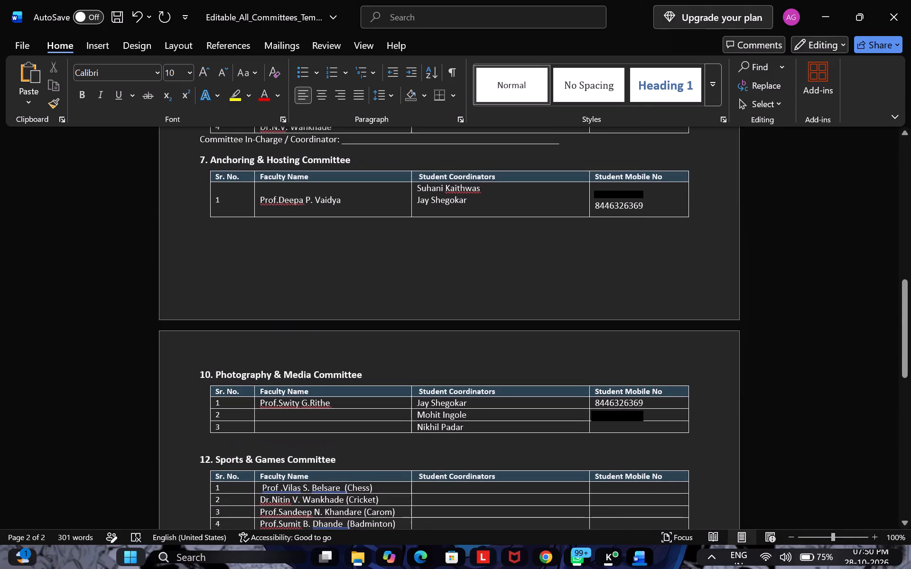
scroll(722, 314, down, 2)
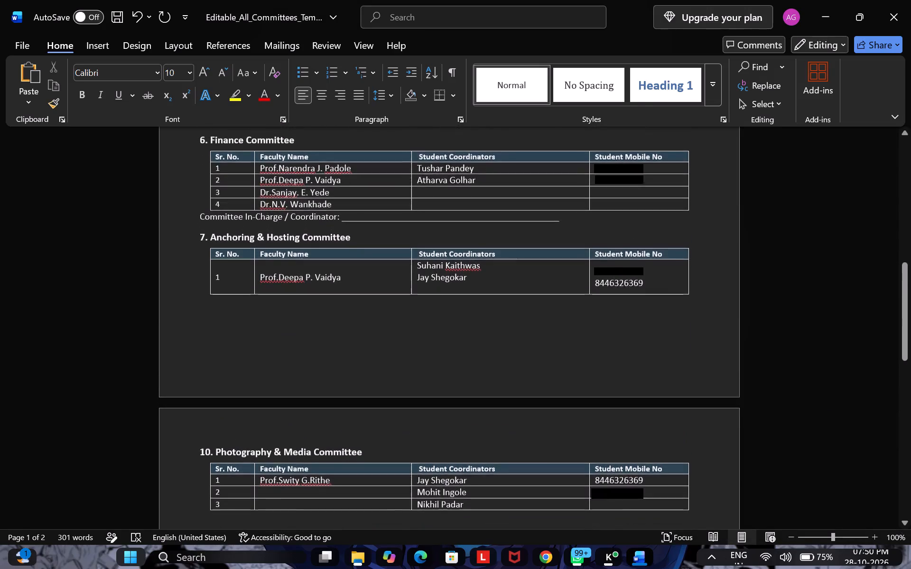
scroll(722, 314, down, 2)
scroll(710, 330, up, 3)
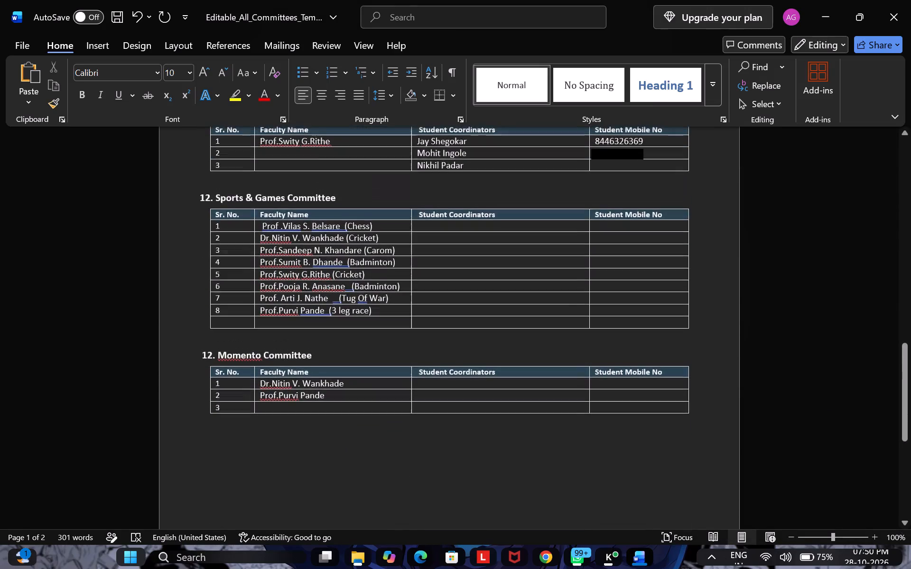
Enter Ashutosh as the student coordinator in row 1 of the Momento Committee table.
click(541, 389)
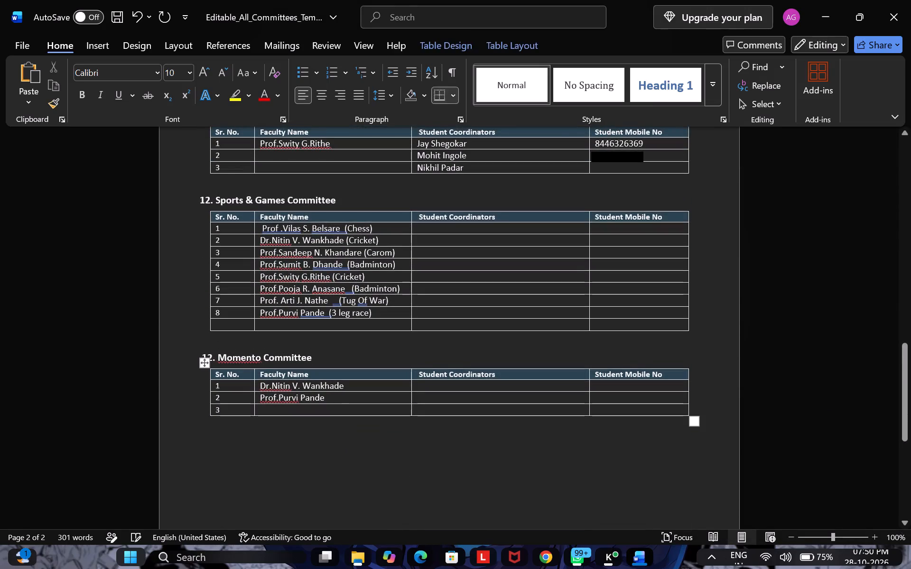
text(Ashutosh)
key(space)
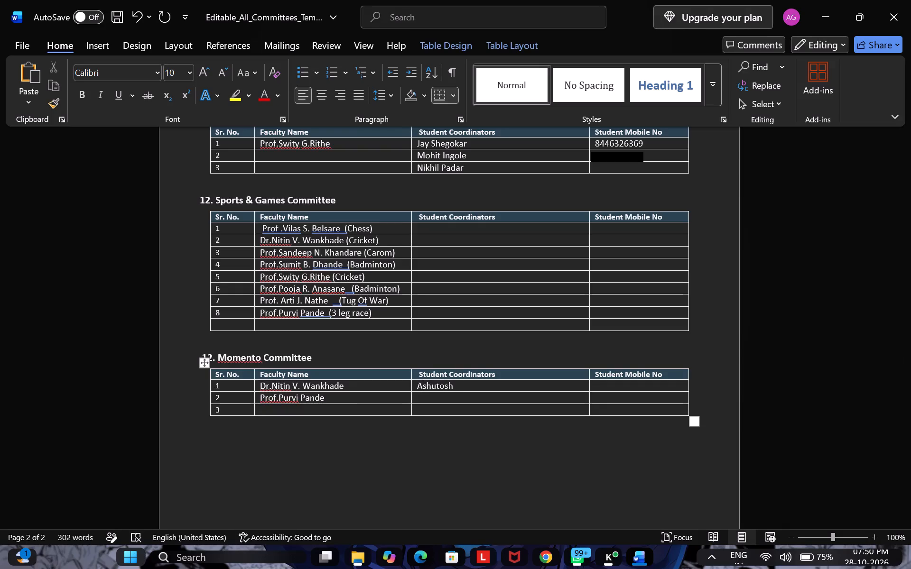
Add the surname to the student coordinator's name in row 1 of the Momento Committee table.
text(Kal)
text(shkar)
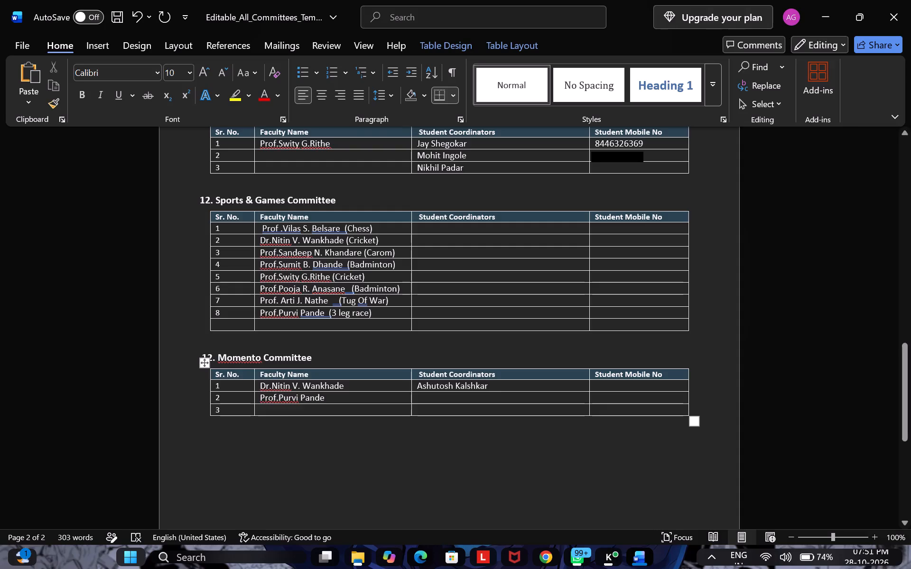
click(380, 250)
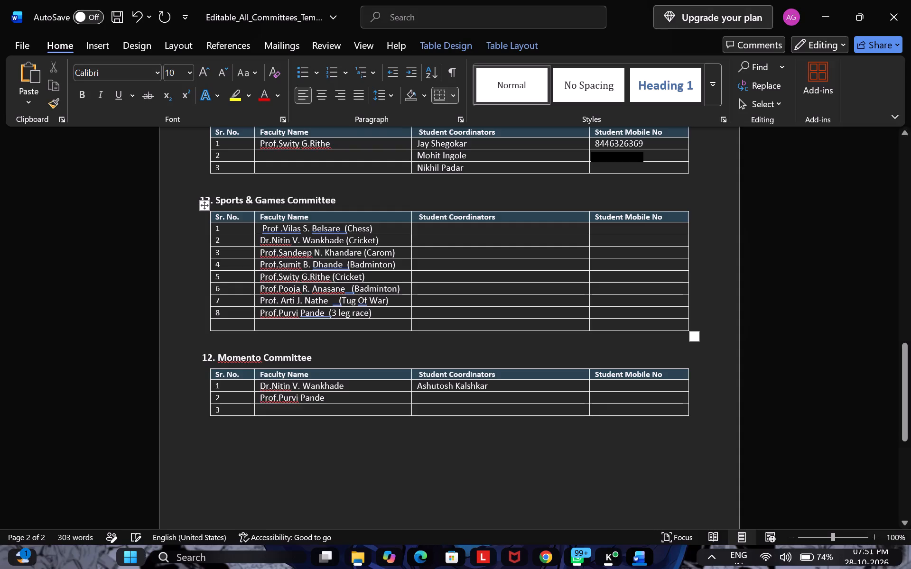
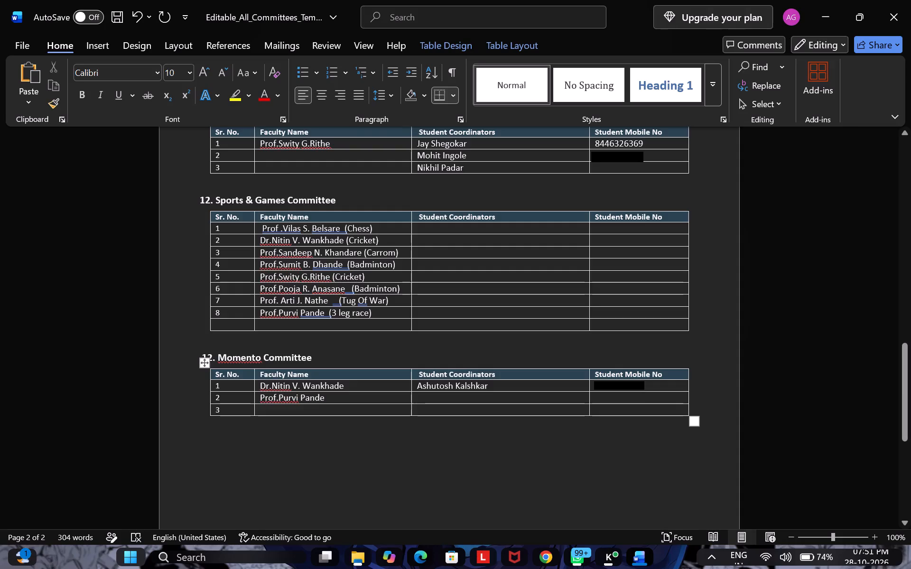
Enter the second student coordinator's full name in row 2 of the Momento Committee table.
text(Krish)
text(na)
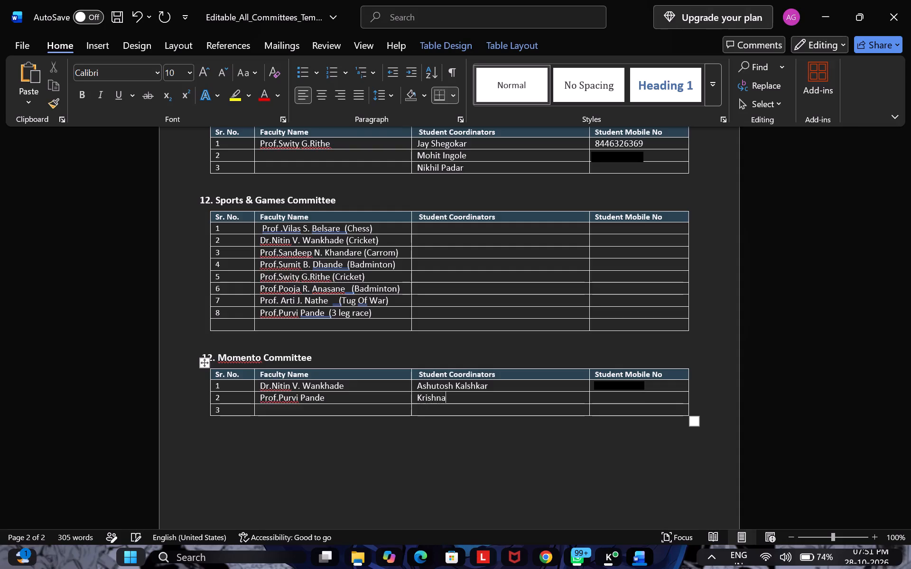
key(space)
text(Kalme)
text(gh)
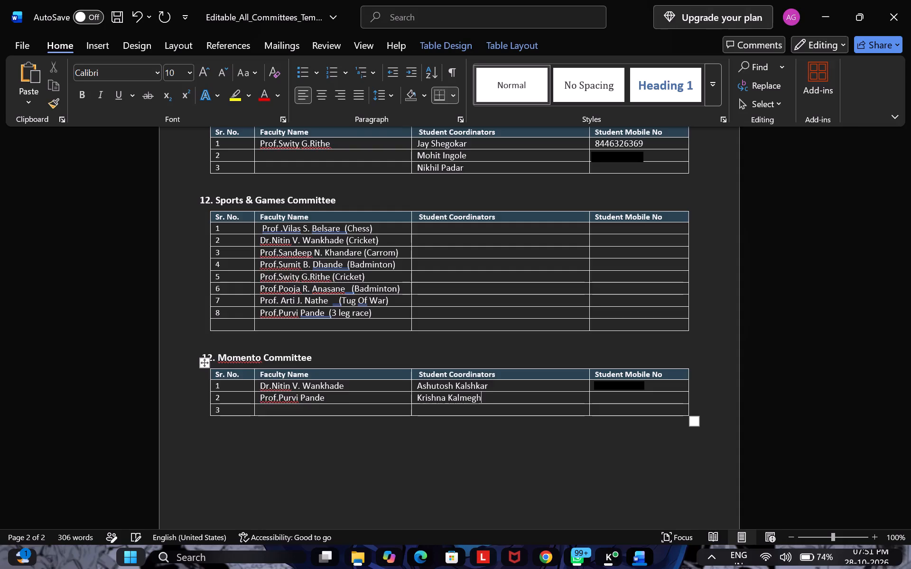
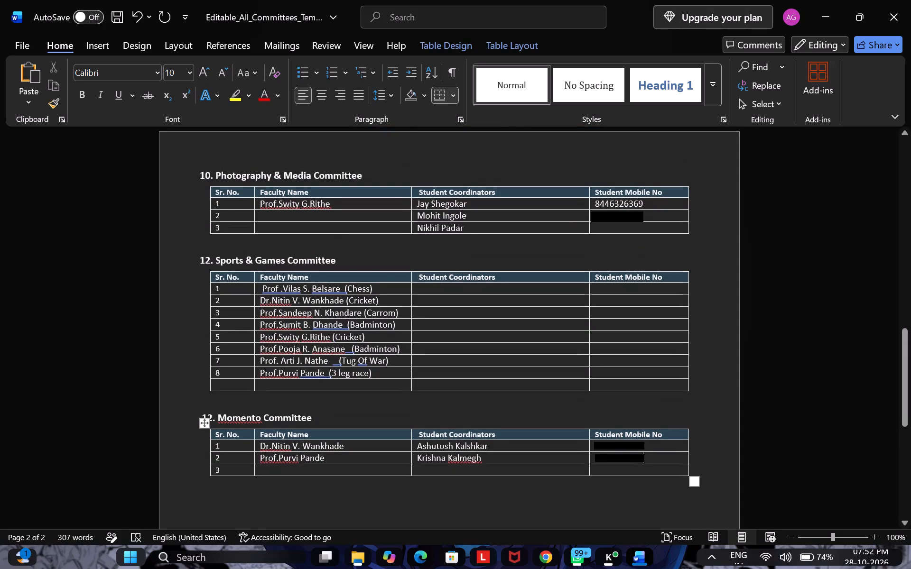
Enter the student coordinator's full name in row 1 of the Sports & Games Committee table, beside the Chess faculty entry.
click(528, 286)
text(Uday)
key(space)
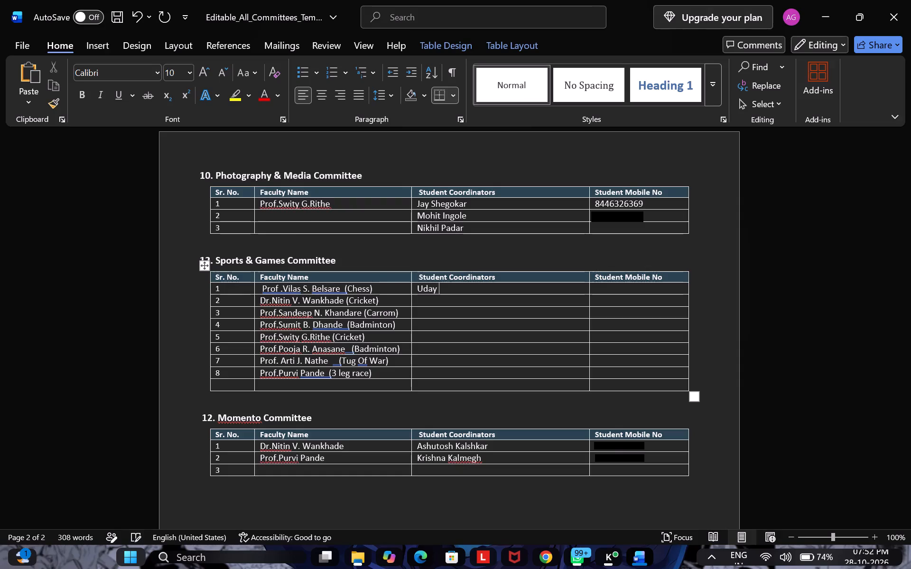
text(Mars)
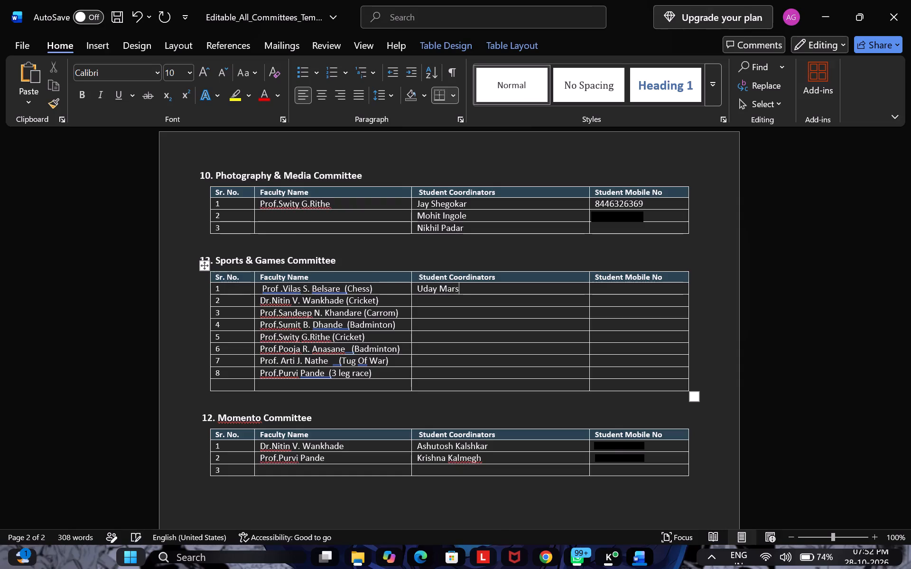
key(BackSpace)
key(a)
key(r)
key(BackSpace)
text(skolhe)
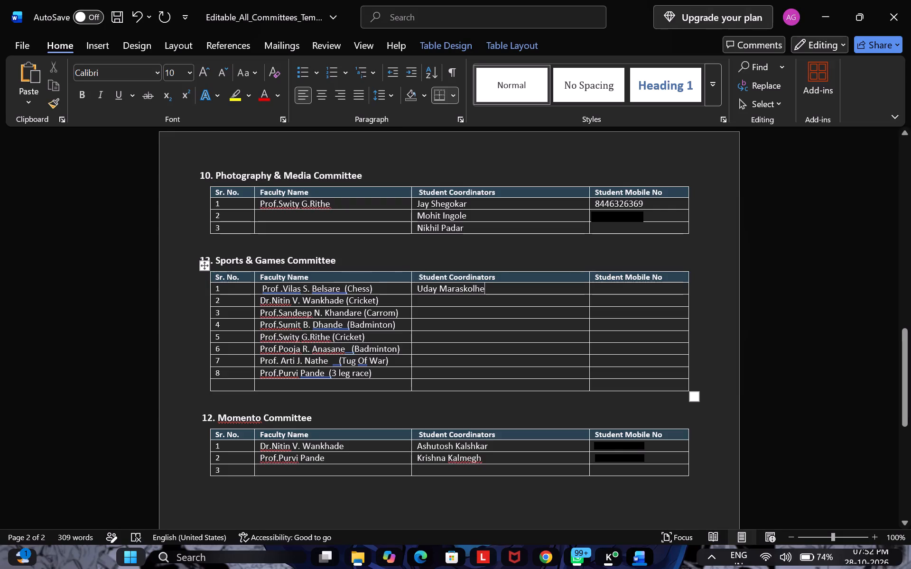
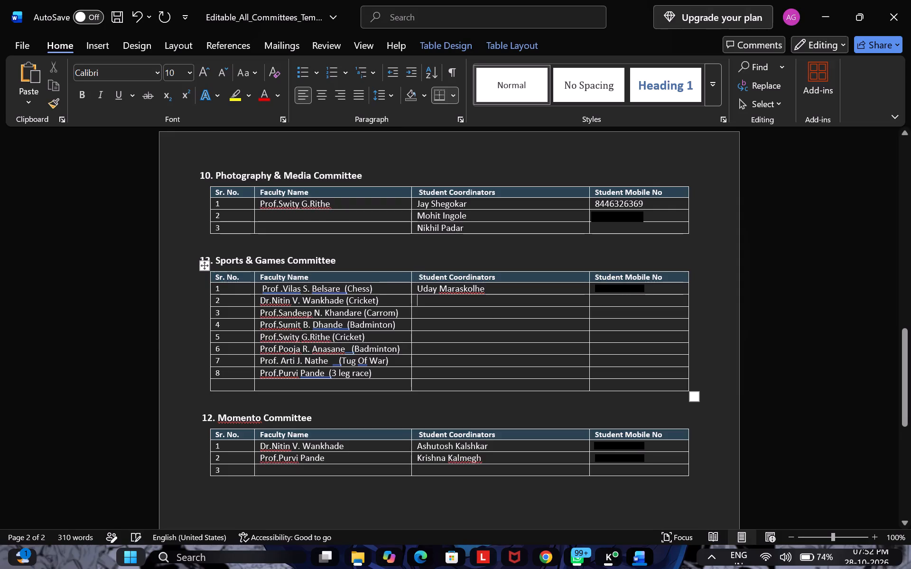
Enter the student coordinator's full name in row 2 of the Sports & Games Committee table, beside the first Cricket faculty entry.
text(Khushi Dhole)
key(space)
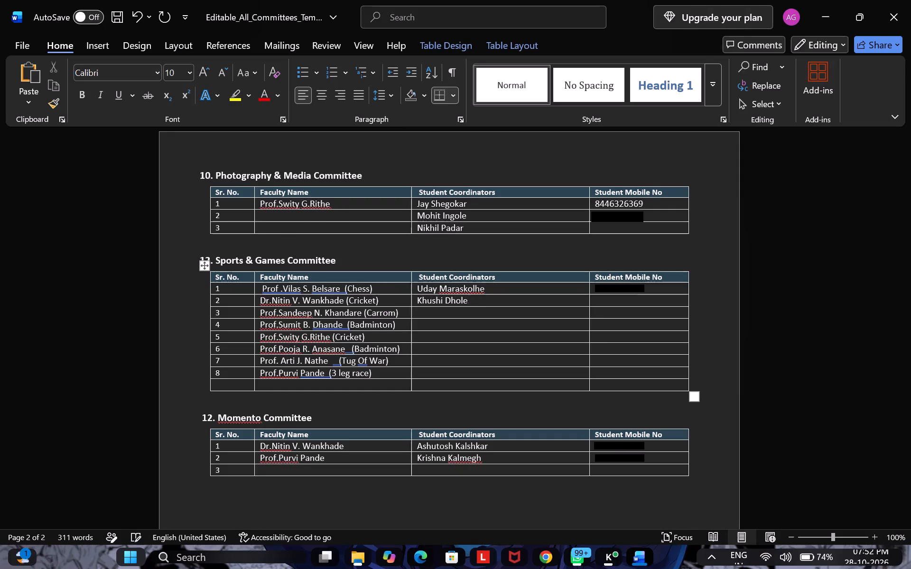
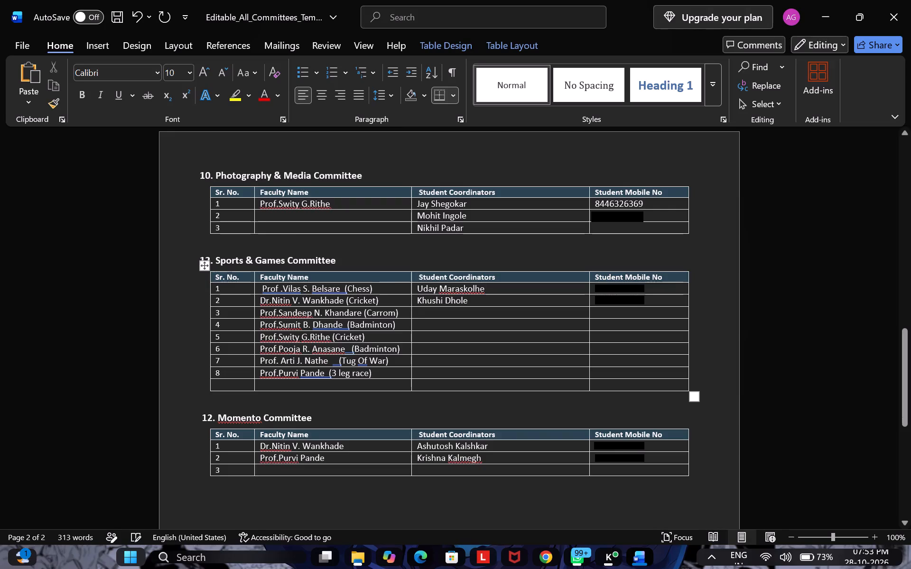
Add "{Sports Incharge}" after the student coordinator's name in row 1 of the Sports & Games Committee table.
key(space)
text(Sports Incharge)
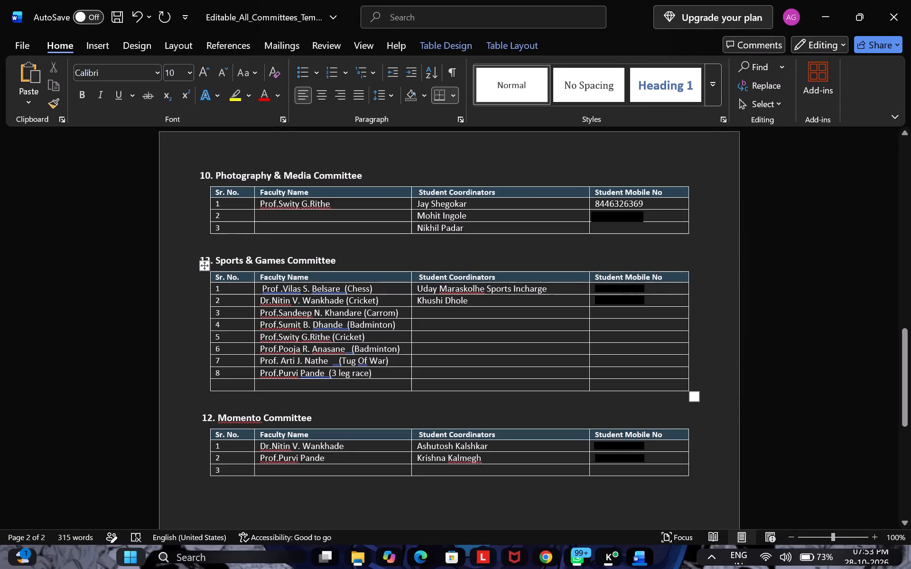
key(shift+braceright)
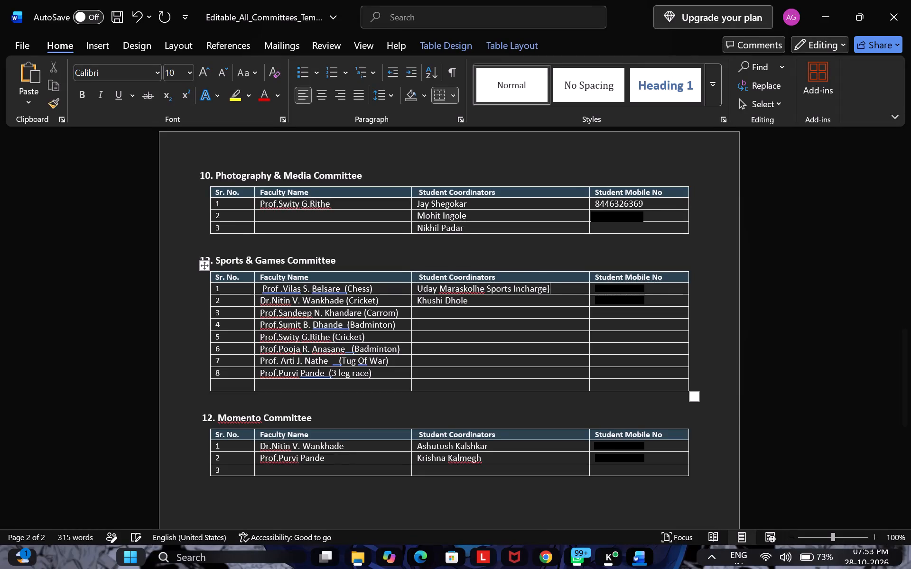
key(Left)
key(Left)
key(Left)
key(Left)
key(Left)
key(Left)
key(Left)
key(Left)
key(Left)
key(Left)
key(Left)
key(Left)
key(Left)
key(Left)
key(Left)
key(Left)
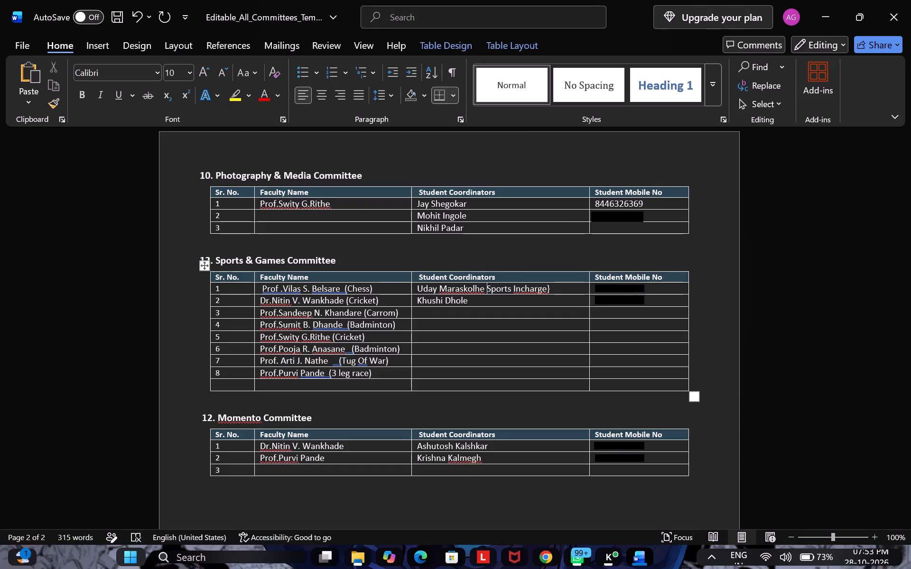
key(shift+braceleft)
Append "Boys" after the closing brace of the Sports Incharge label in row 1 of the Sports & Games Committee table.
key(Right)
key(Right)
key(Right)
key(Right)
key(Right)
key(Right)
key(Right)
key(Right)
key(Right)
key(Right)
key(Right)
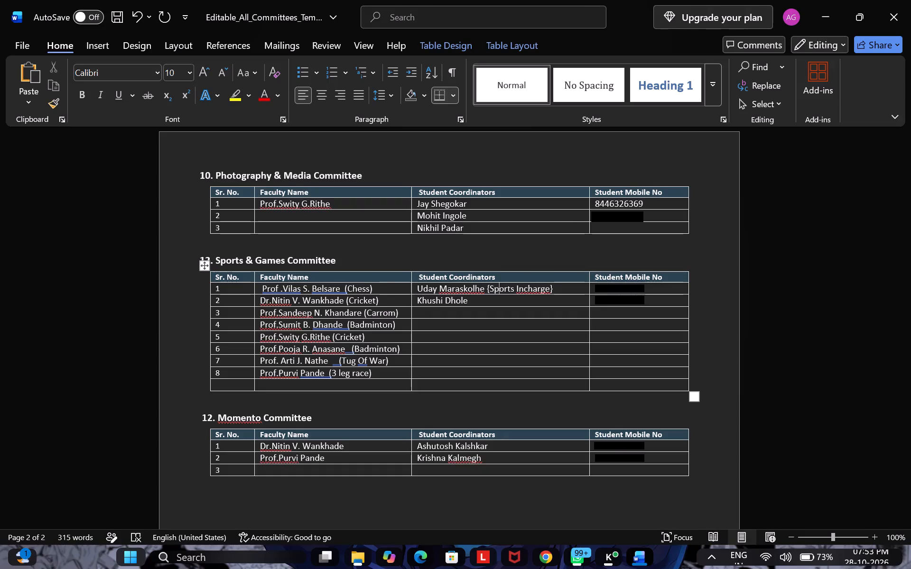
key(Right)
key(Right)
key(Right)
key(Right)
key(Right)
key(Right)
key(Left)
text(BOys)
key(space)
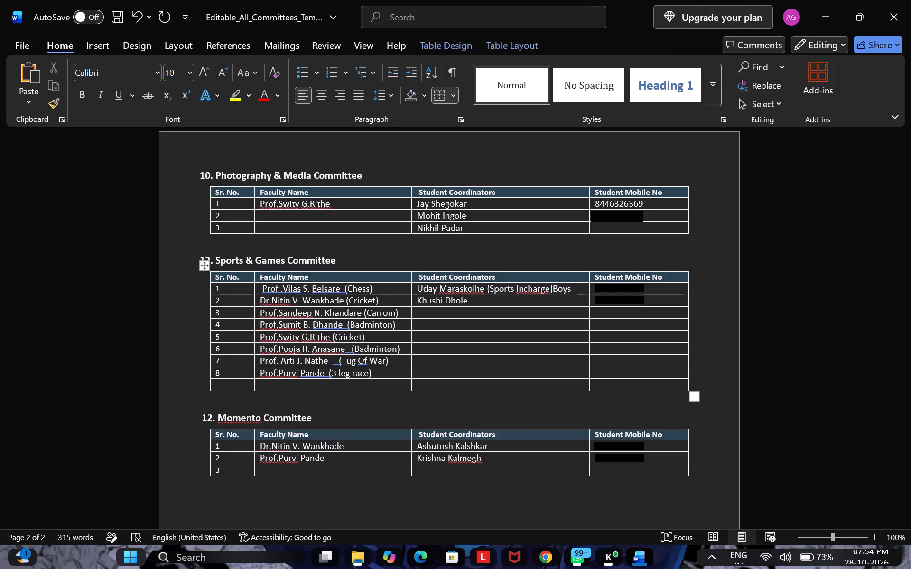
Add "{Sports Incharge}" after the student coordinator's name in row 2 of the Sports & Games Committee table.
click(540, 297)
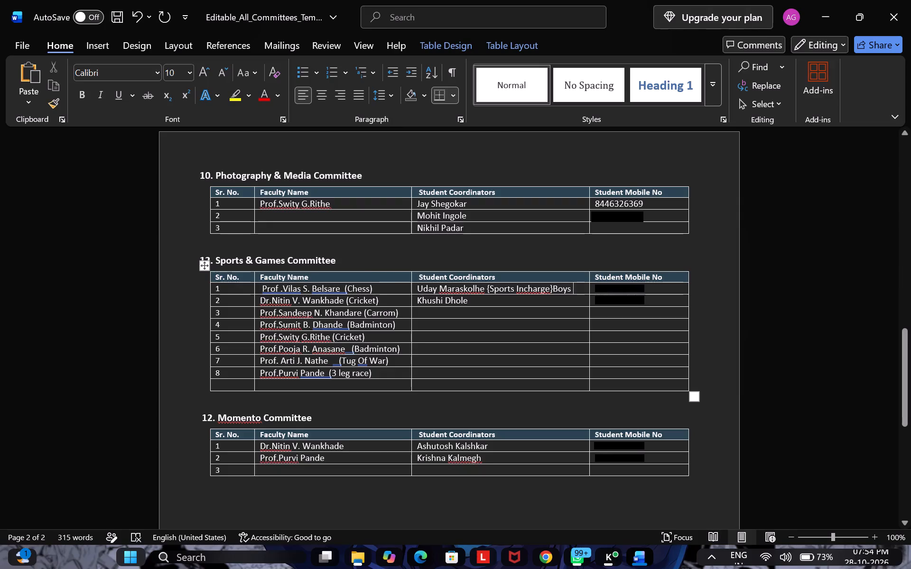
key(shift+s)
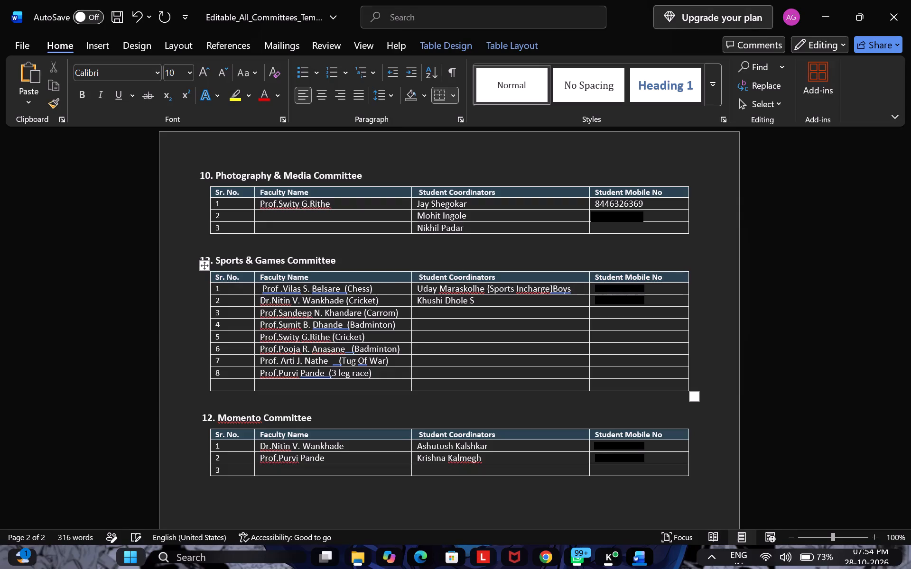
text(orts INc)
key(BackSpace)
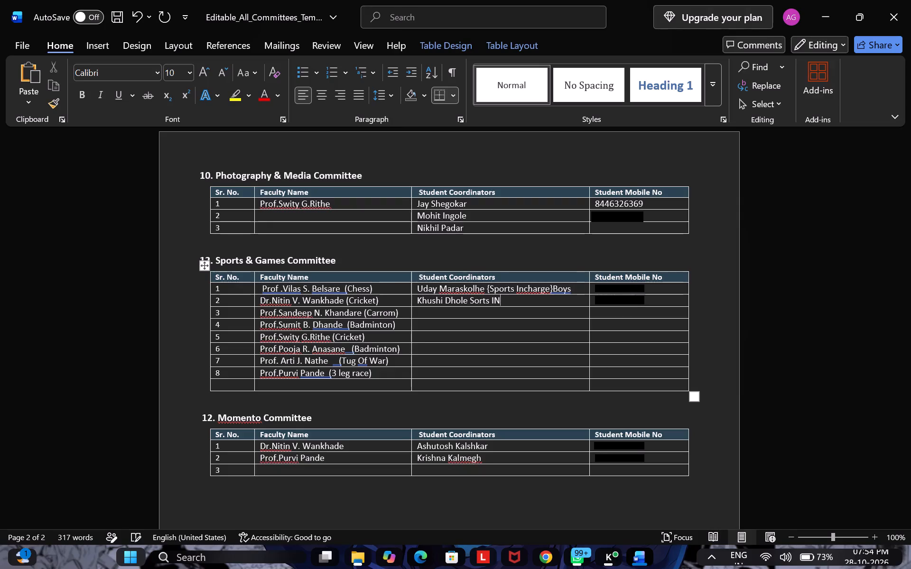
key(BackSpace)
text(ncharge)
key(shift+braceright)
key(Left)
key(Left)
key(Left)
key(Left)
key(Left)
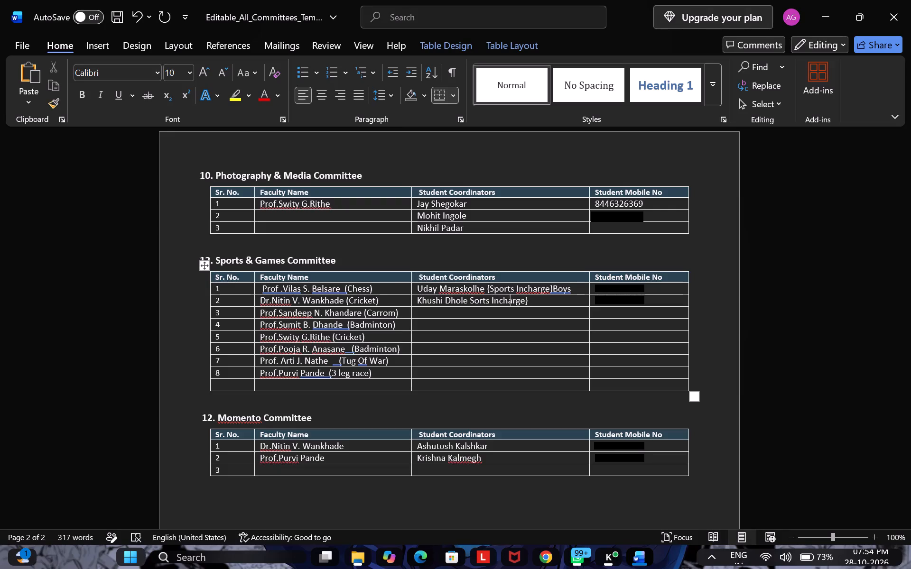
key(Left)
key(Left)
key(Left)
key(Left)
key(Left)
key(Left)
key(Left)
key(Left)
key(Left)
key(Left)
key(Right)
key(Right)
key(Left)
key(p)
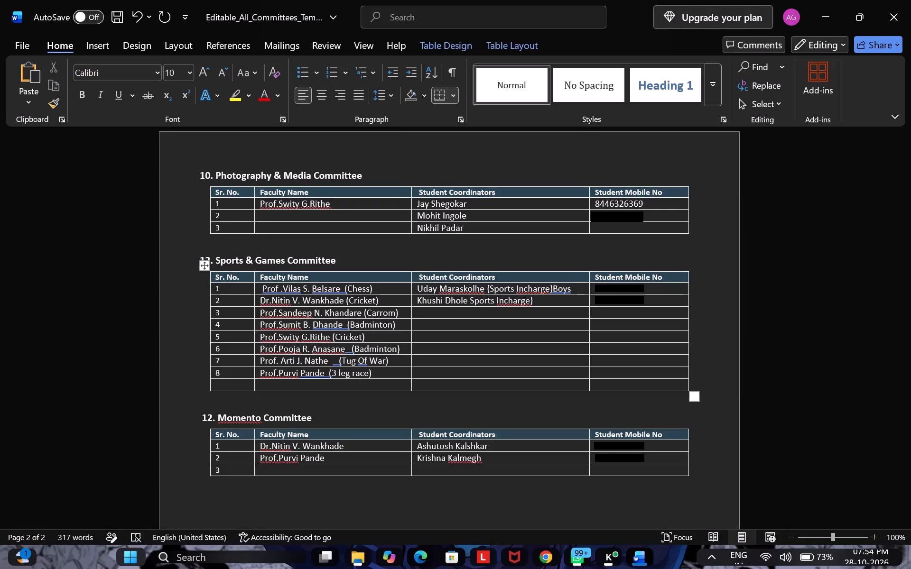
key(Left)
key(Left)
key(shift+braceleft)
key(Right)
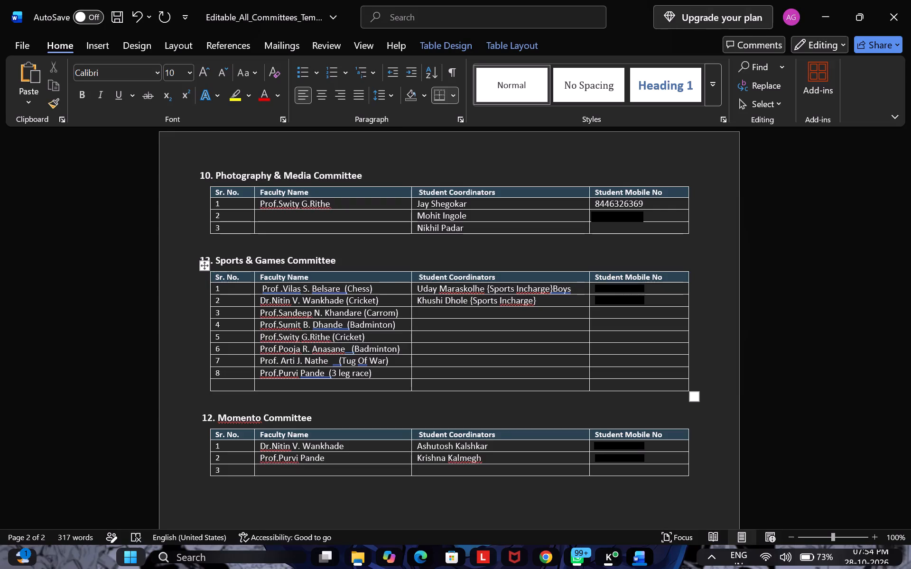
Append "Girl" after the closing brace of the Sports Incharge label in row 2 of the Sports & Games Committee table.
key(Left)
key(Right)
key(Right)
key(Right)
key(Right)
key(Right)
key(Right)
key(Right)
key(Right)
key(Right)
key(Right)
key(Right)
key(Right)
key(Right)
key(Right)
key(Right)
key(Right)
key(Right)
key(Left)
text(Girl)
Enter the student coordinators' full names in rows 3 and 4 of the Sports & Games Committee table.
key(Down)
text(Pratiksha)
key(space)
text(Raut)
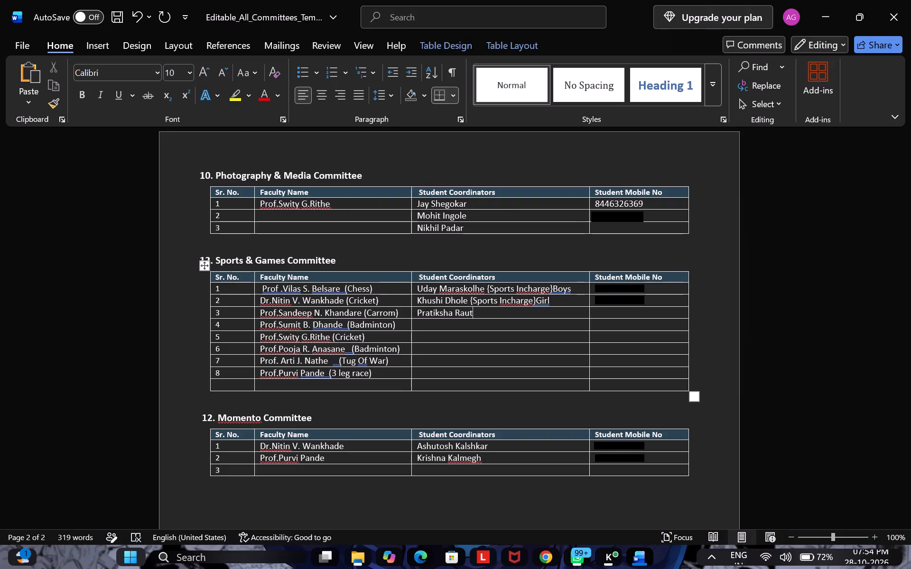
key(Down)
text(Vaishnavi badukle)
Go to the Student Mobile No cell in row 3 of the Sports & Games Committee table.
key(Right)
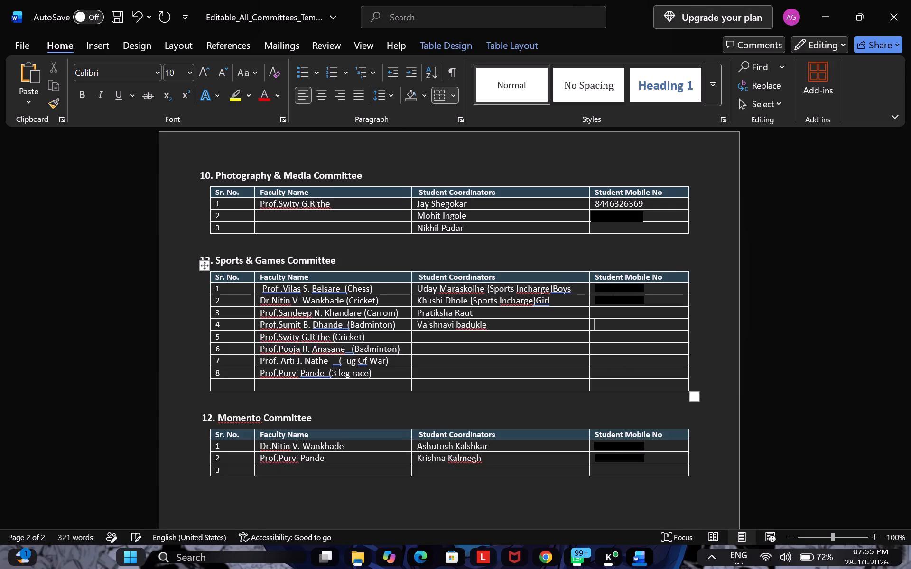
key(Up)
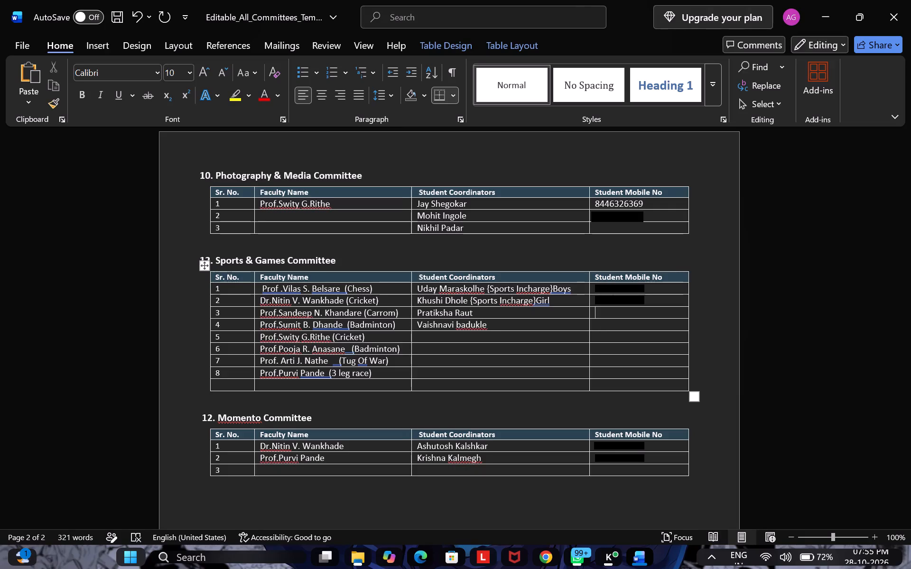
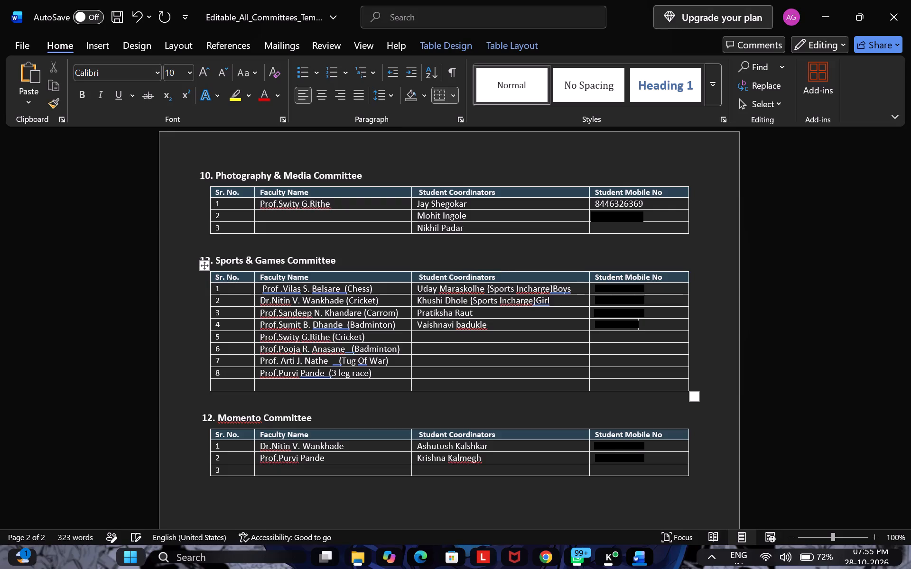
Finish entering the student mobile number in row 4 of the Sports & Games Committee table.
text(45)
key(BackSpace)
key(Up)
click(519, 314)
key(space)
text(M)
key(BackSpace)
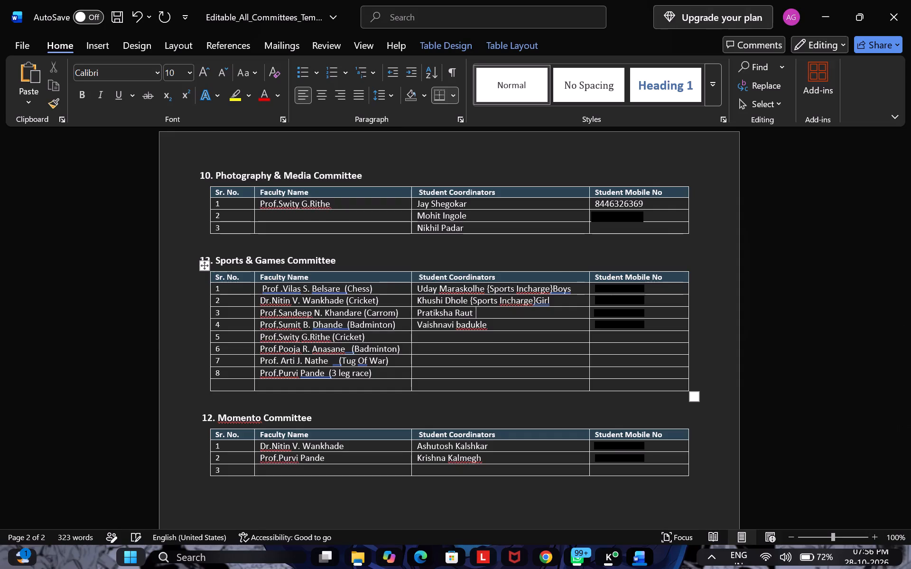
Enter the Finance Committee's row 2 student coordinator as the student coordinator in row 1 of the Food Committee table.
scroll(574, 312, down, 1)
scroll(574, 312, up, 2)
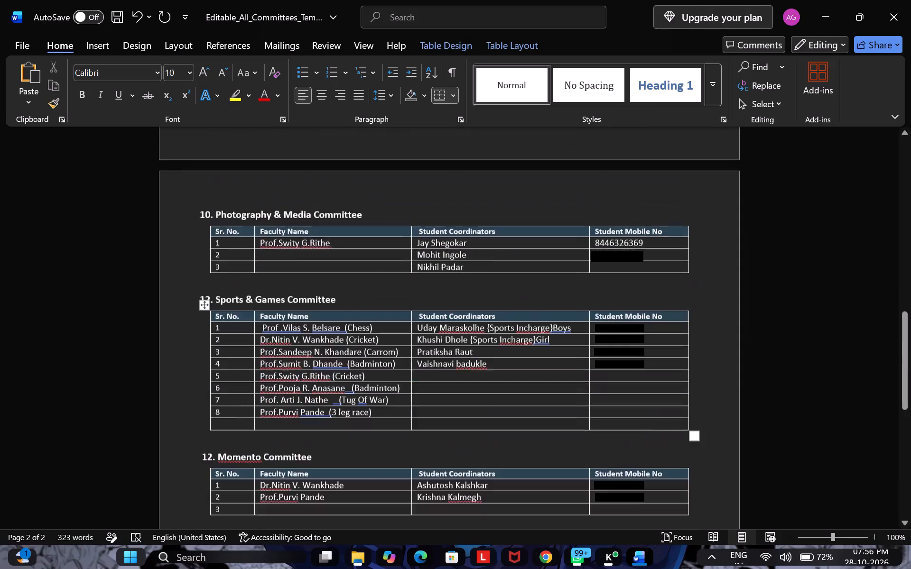
scroll(574, 312, up, 2)
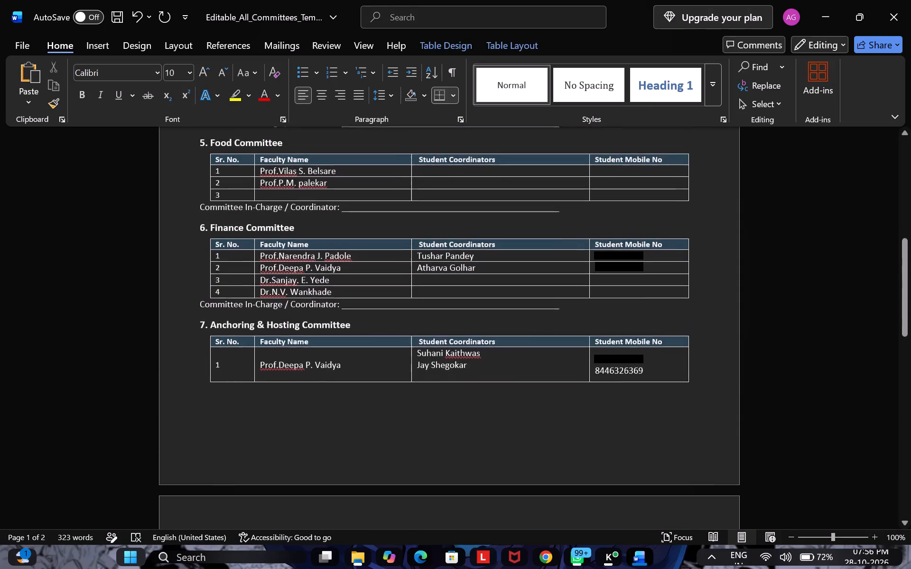
scroll(574, 312, up, 1)
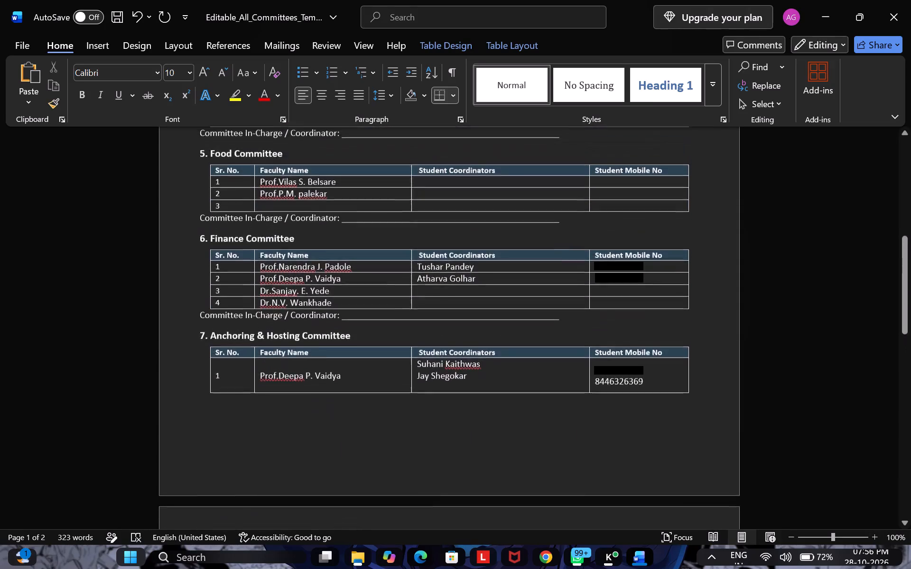
scroll(574, 312, up, 5)
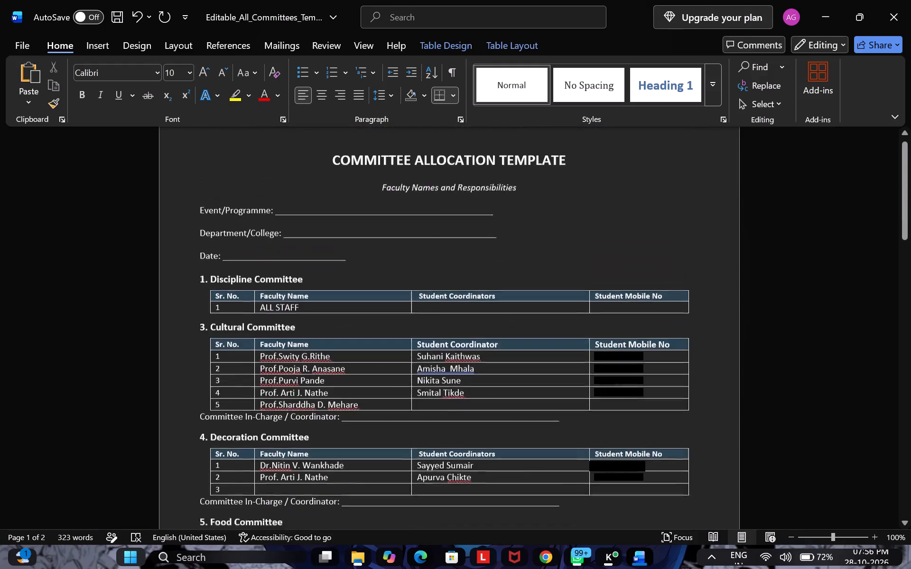
scroll(574, 312, up, 1)
scroll(574, 312, down, 2)
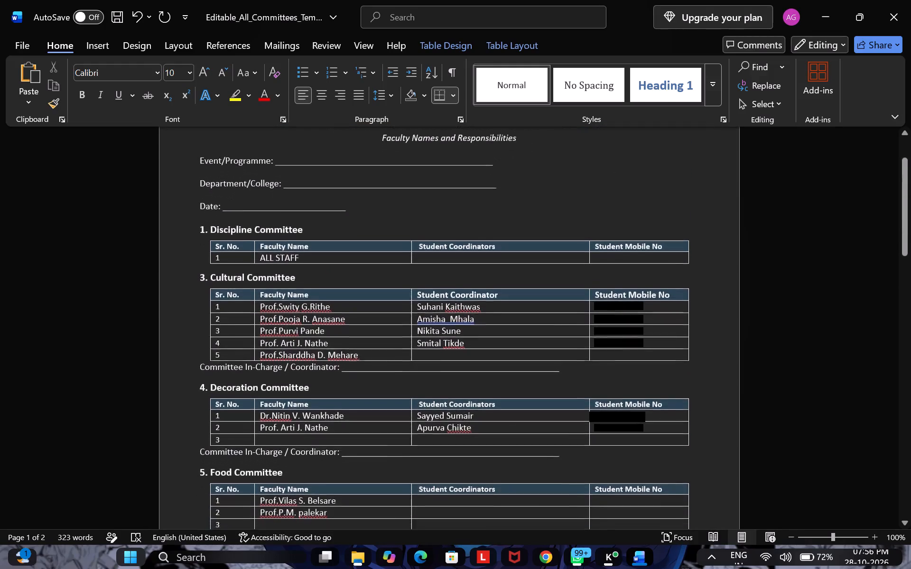
scroll(574, 312, down, 1)
scroll(574, 312, up, 1)
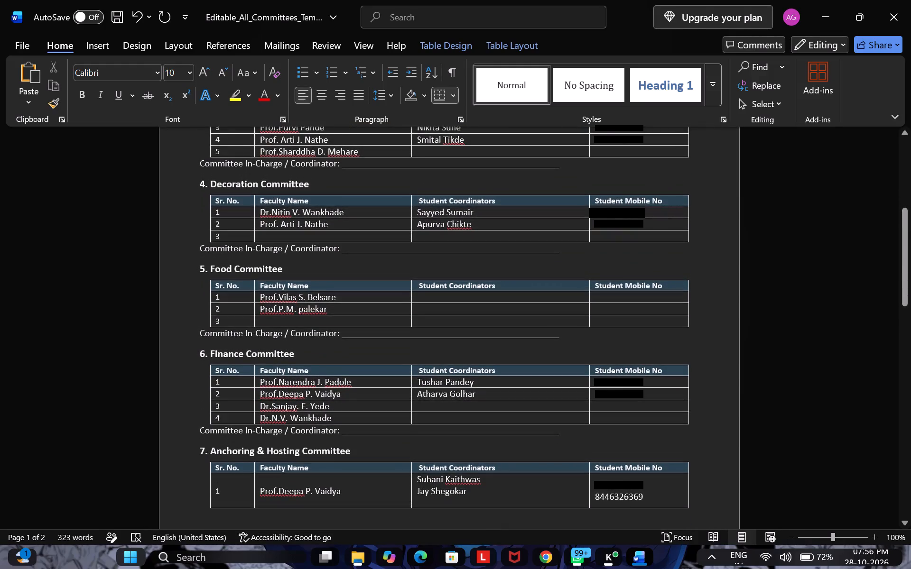
click(547, 299)
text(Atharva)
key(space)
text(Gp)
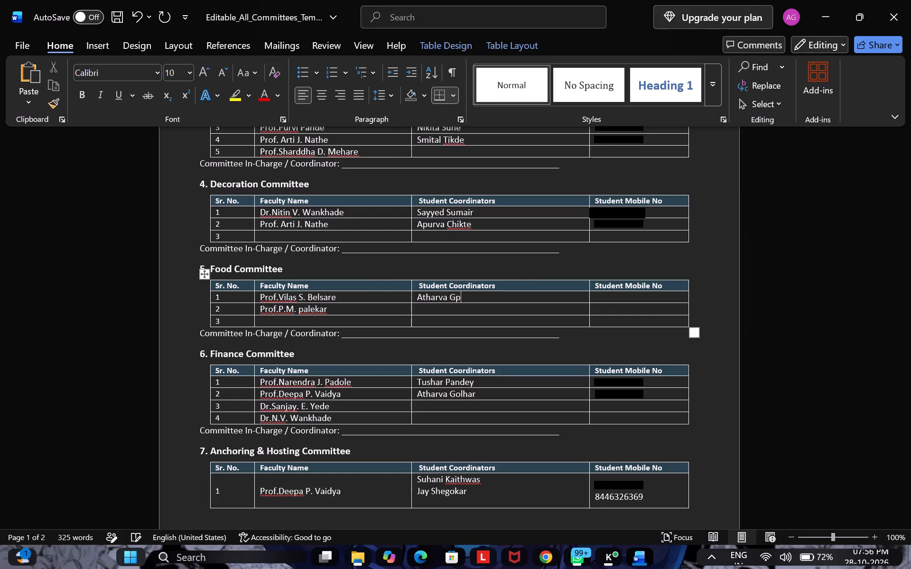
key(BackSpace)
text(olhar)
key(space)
Enter the Finance Committee's row 1 student coordinator as the student coordinator in row 2 of the Food Committee table.
click(506, 308)
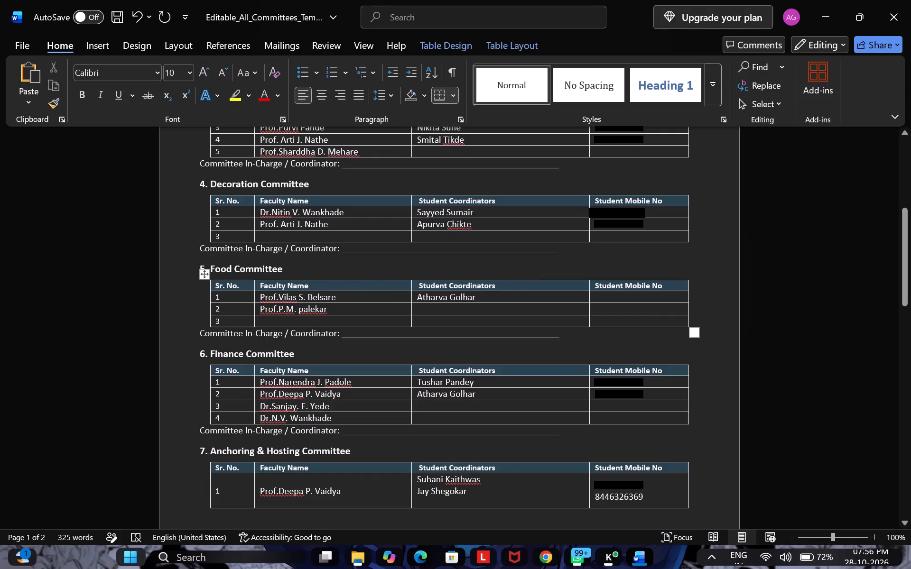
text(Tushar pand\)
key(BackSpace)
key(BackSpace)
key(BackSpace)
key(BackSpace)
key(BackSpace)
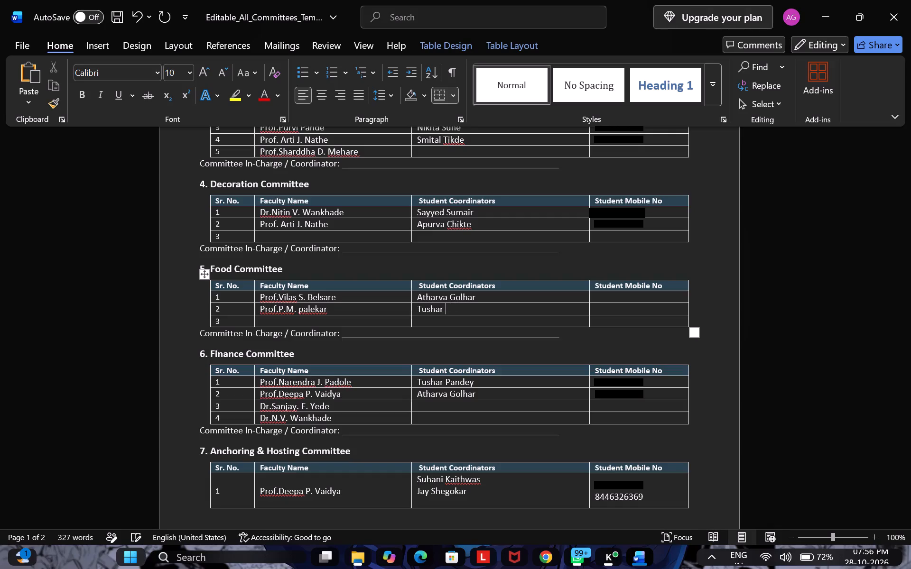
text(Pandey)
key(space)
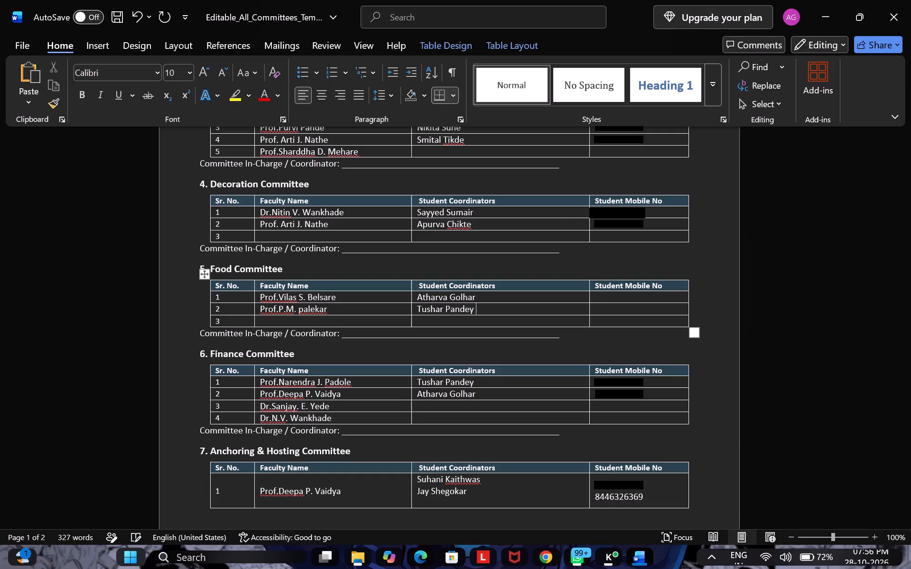
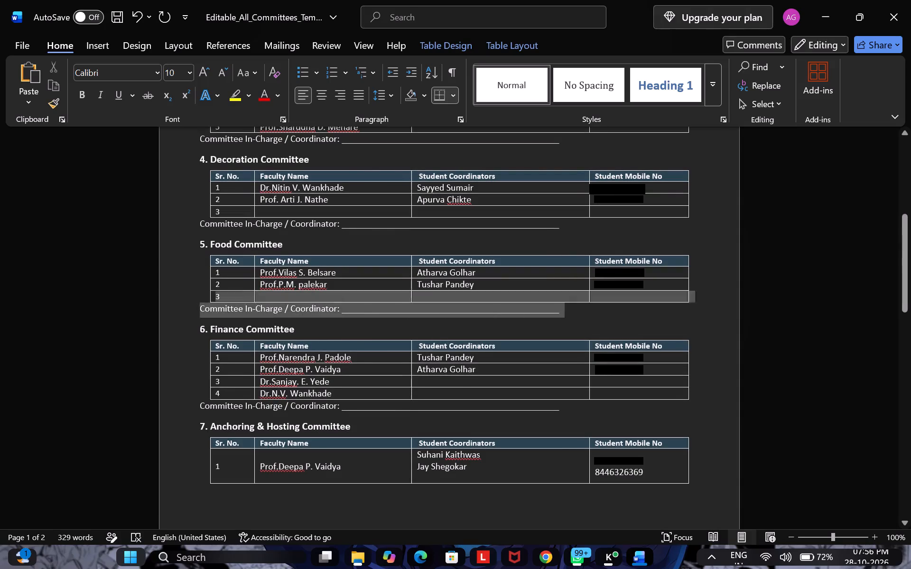
Delete the "Committee In-Charge / Coordinator" line below the Food Committee table.
drag(411, 304, 193, 315)
key(BackSpace)
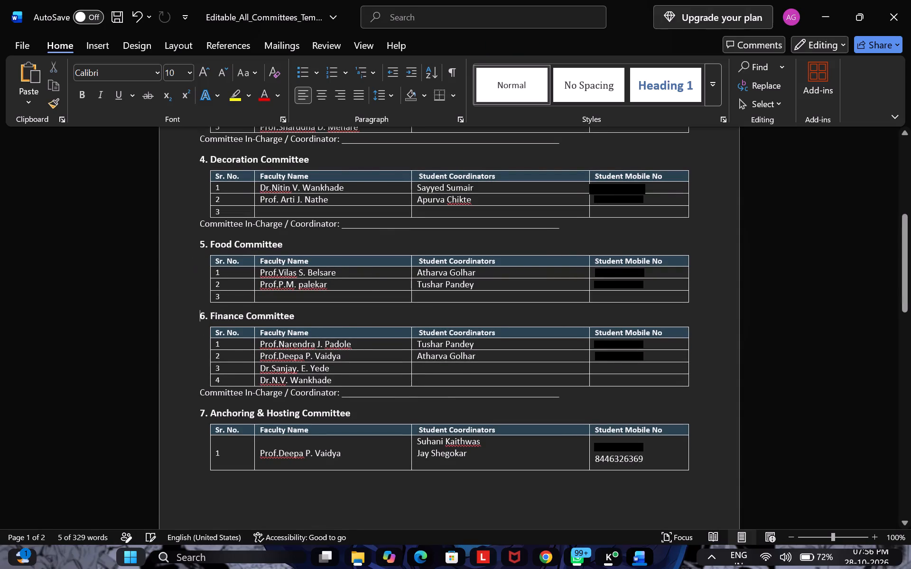
Delete the "Committee In-Charge / Coordinator" line below the Cultural Committee table.
scroll(227, 281, up, 1)
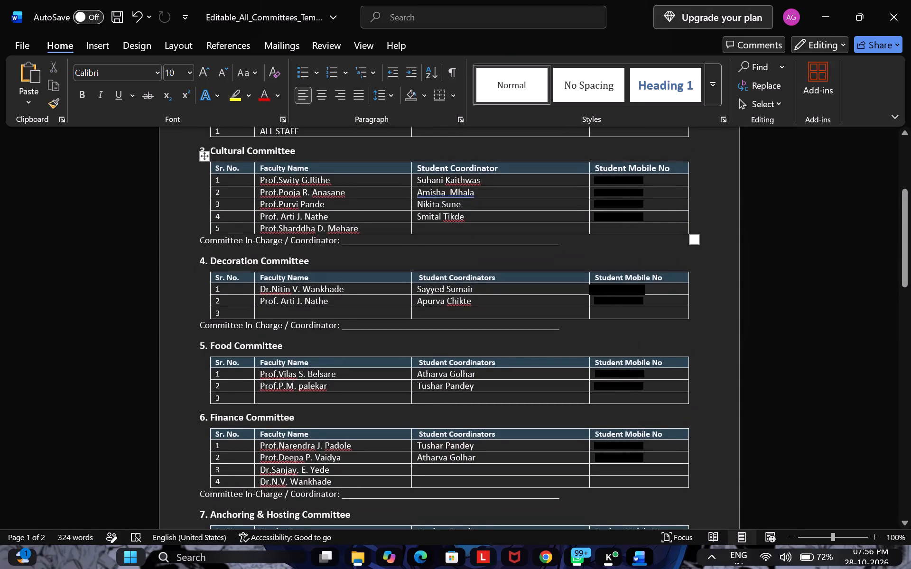
drag(561, 241, 207, 246)
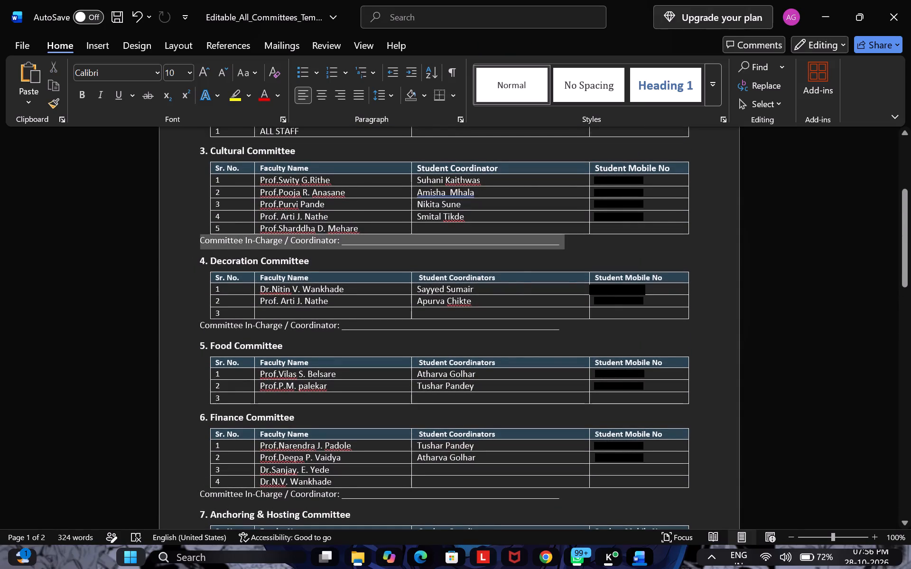
key(BackSpace)
key(BackSpace)
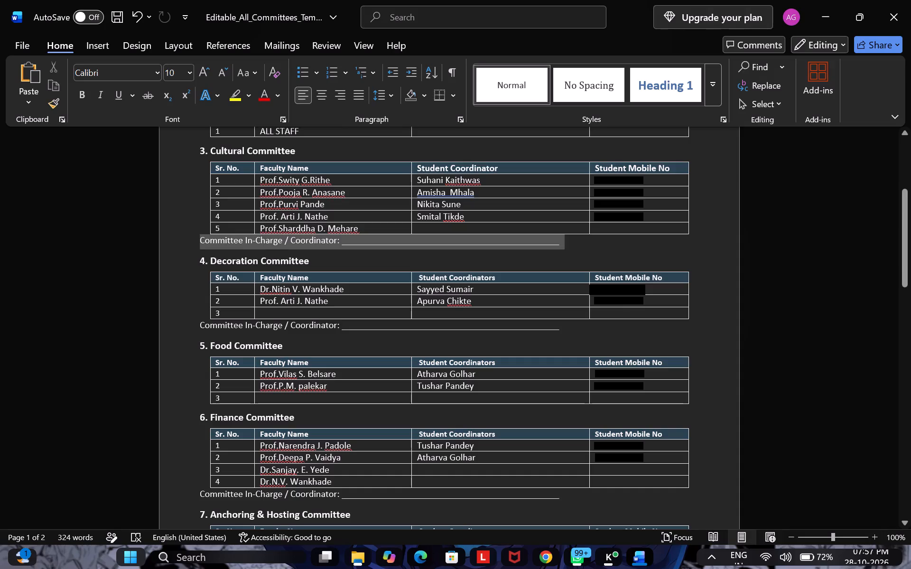
click(521, 231)
click(558, 257)
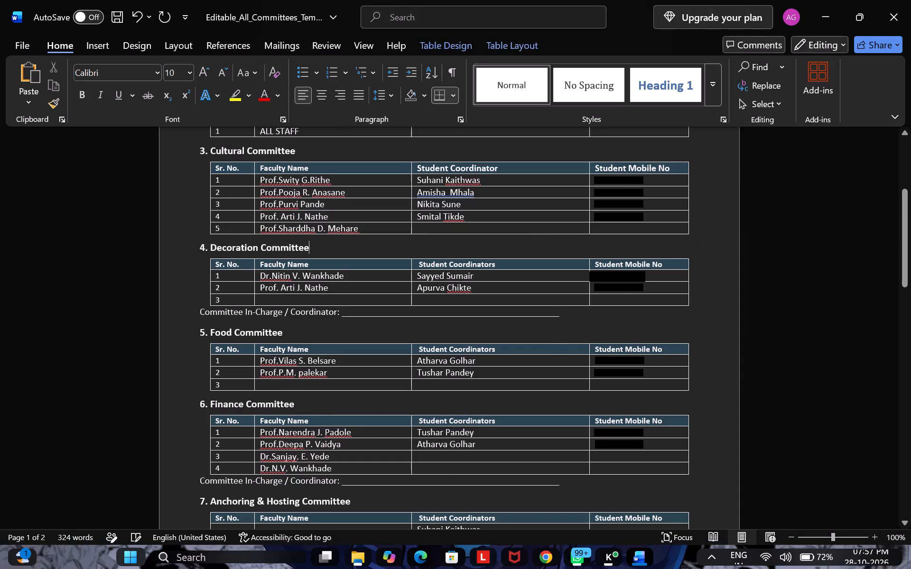
scroll(558, 257, up, 1)
key(ctrl+z)
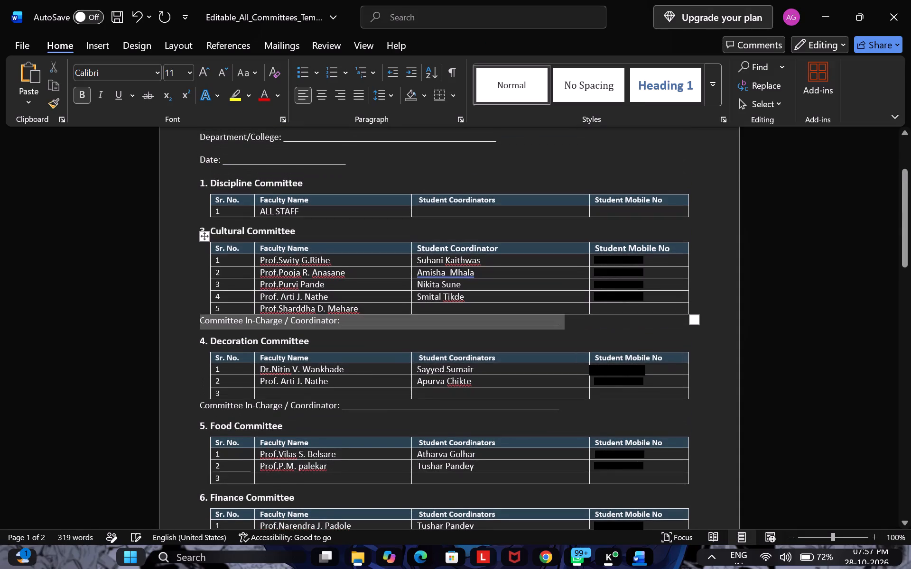
key(BackSpace)
Delete the Event/Programme, Department/College and Date lines above the Discipline Committee heading.
scroll(558, 257, up, 1)
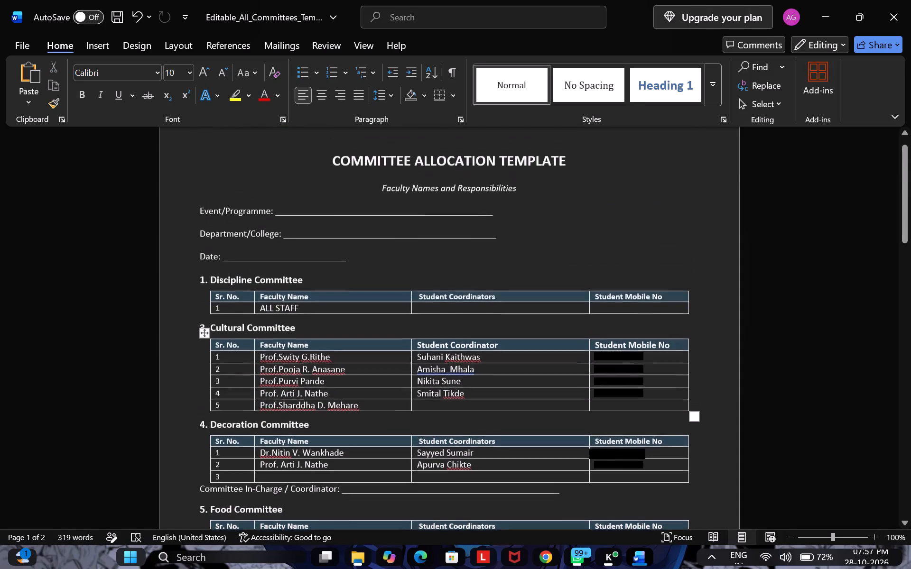
right_click(558, 257)
drag(363, 242, 242, 249)
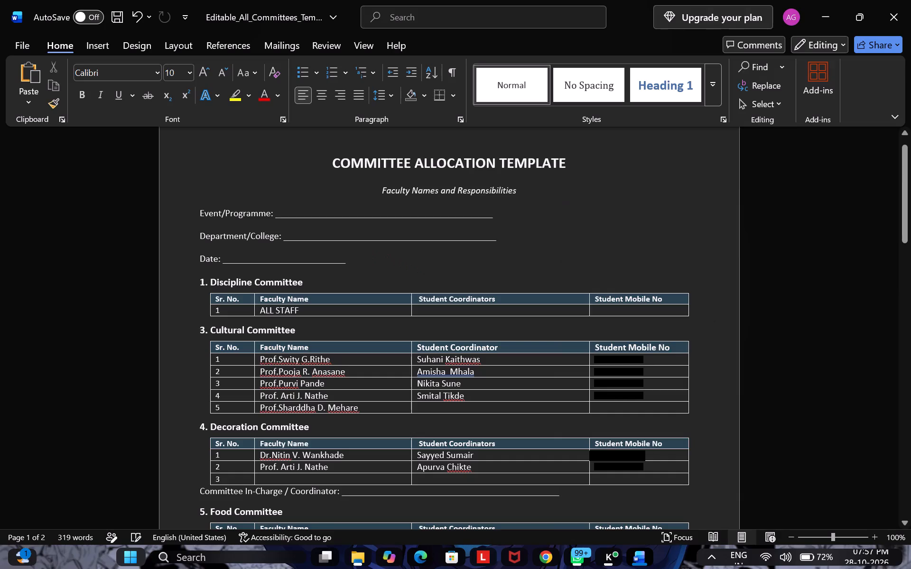
drag(242, 249, 235, 249)
drag(359, 260, 198, 245)
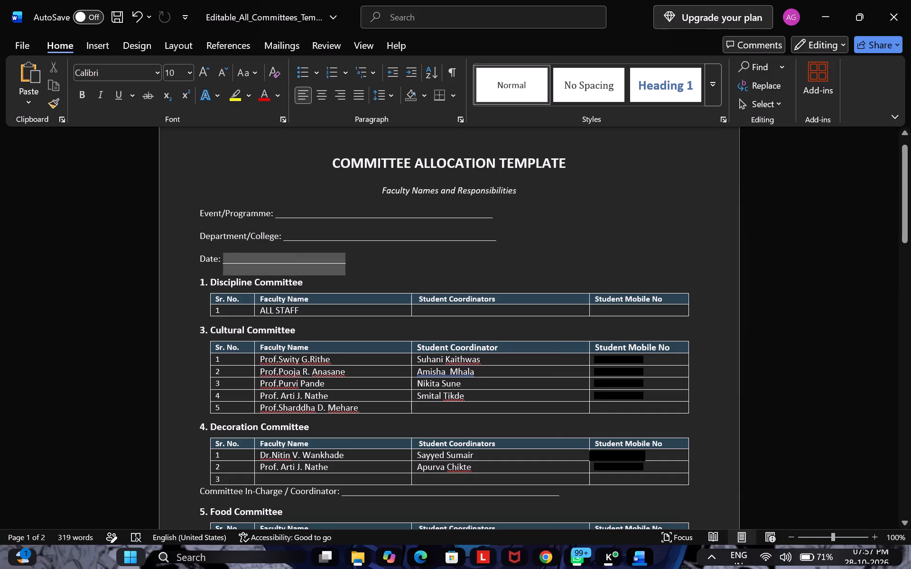
drag(198, 245, 186, 223)
key(BackSpace)
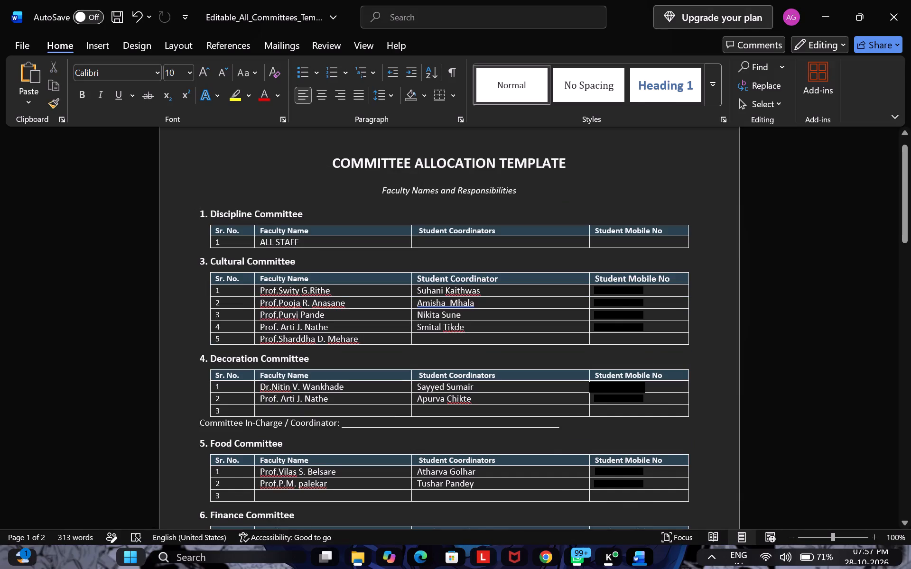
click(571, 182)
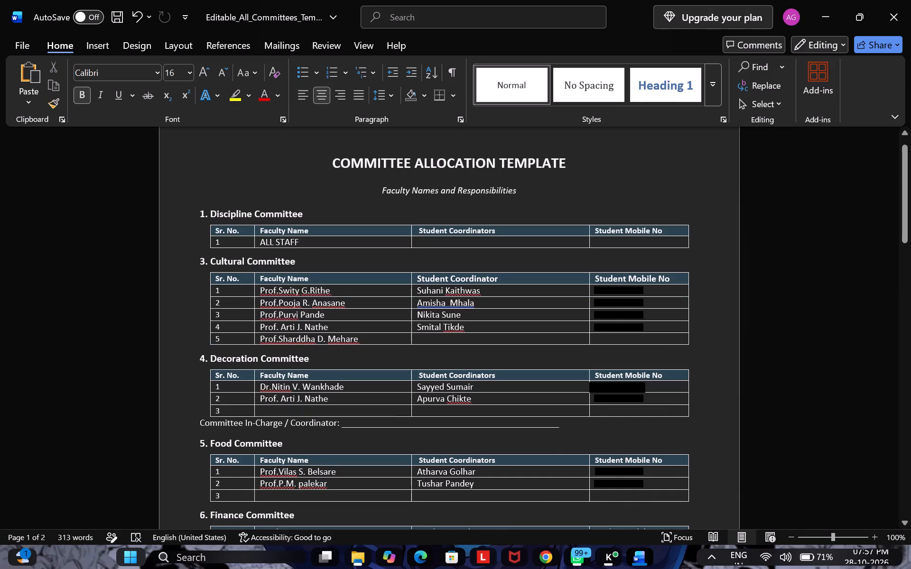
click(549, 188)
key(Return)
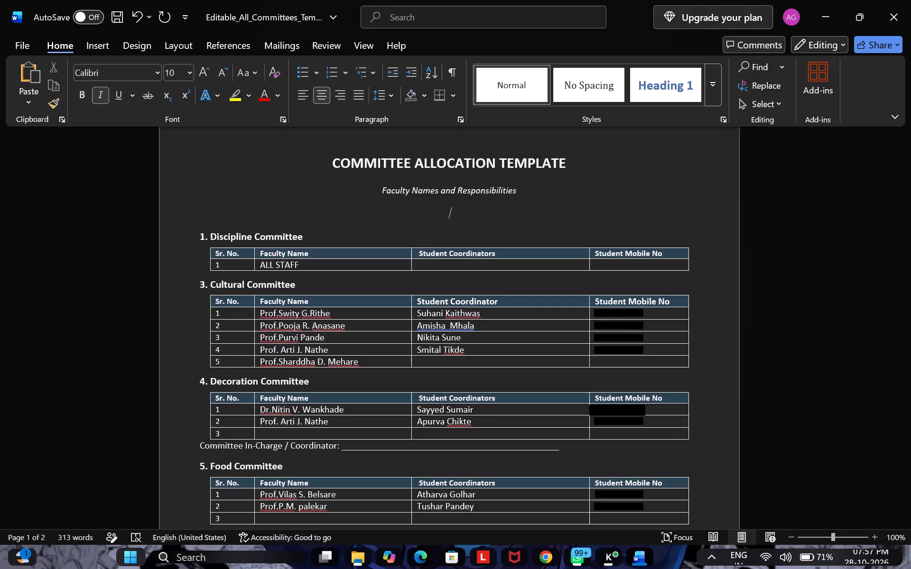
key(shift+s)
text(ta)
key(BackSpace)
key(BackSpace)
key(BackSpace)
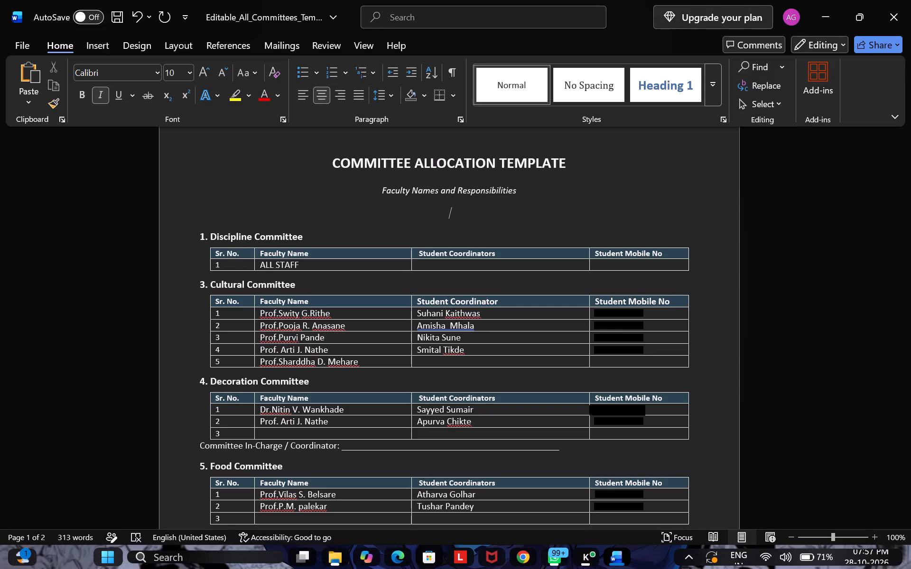
Replace the "Faculty Names and Responsibilities" subtitle with "Staff Coordinator And Student Coordinator".
drag(521, 192, 412, 195)
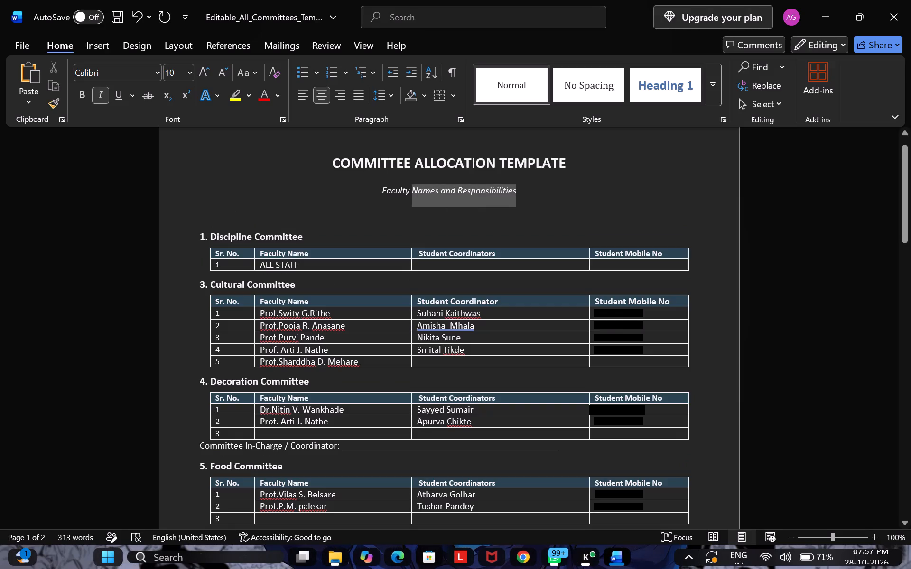
drag(412, 195, 395, 196)
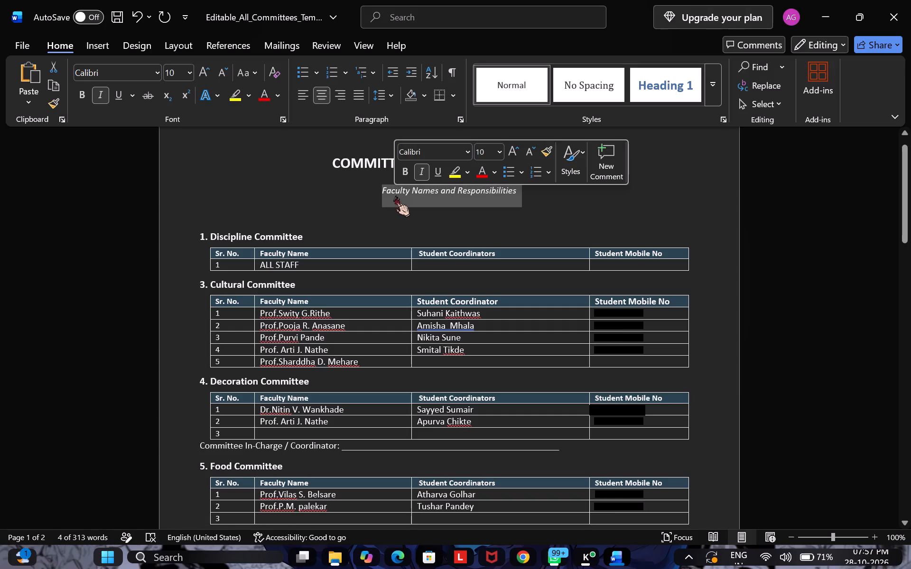
key(BackSpace)
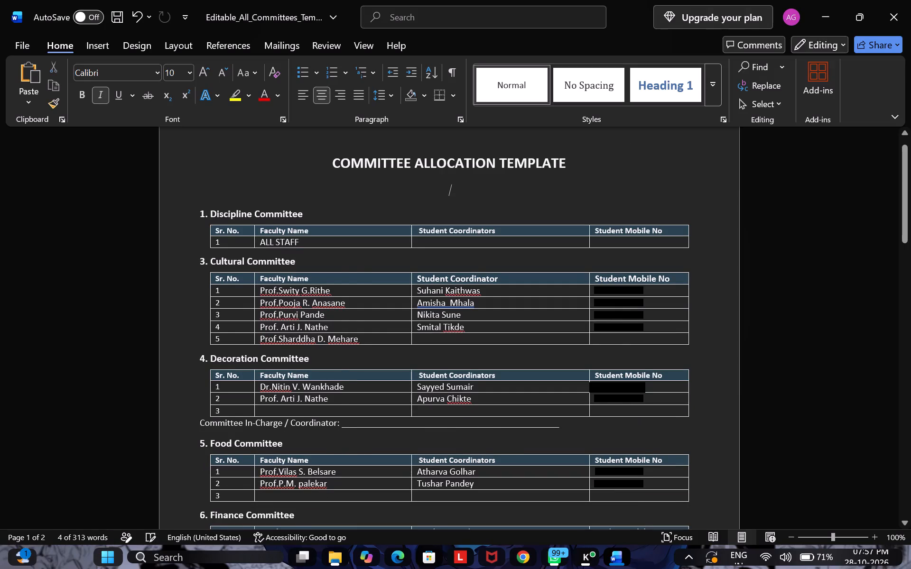
text(Staff Cor)
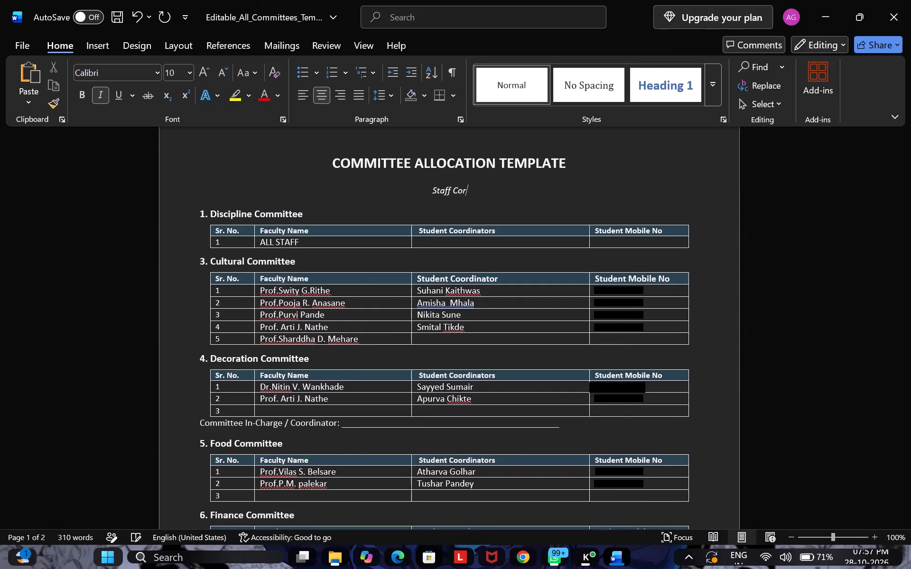
key(BackSpace)
text(ordinato)
key(r)
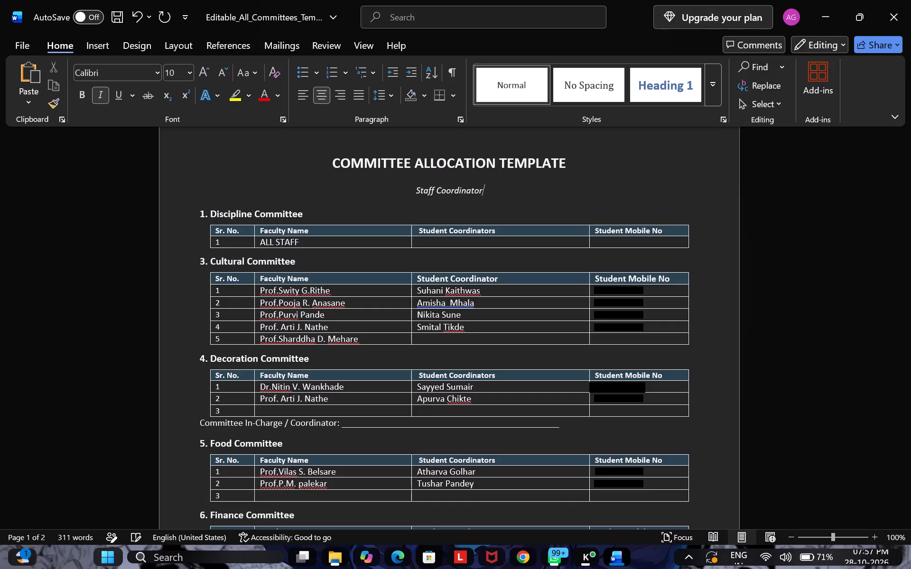
key(space)
text(And)
key(space)
text(tudent)
key(space)
key(backslash)
key(BackSpace)
key(BackSpace)
key(BackSpace)
key(BackSpace)
key(BackSpace)
key(BackSpace)
key(BackSpace)
key(BackSpace)
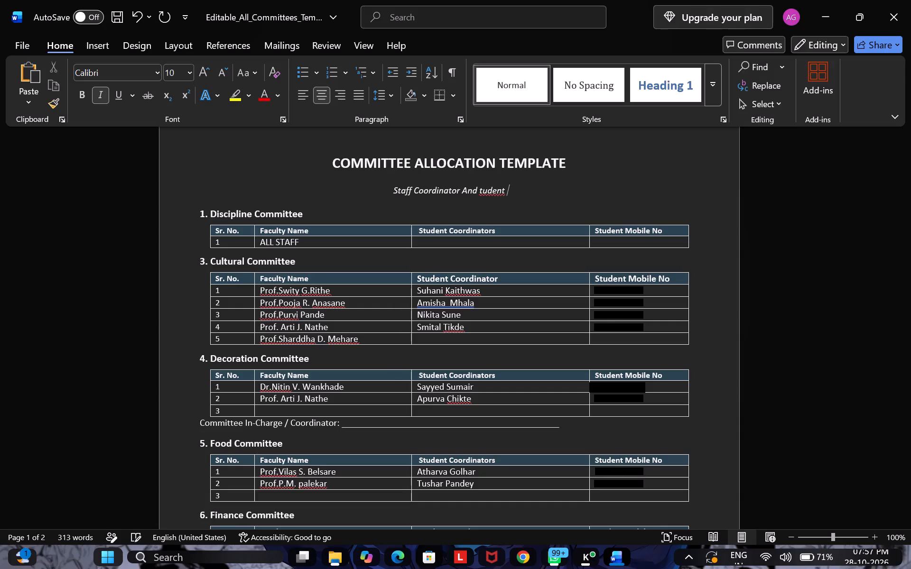
key(BackSpace)
key(space)
text(Student)
key(space)
key(space)
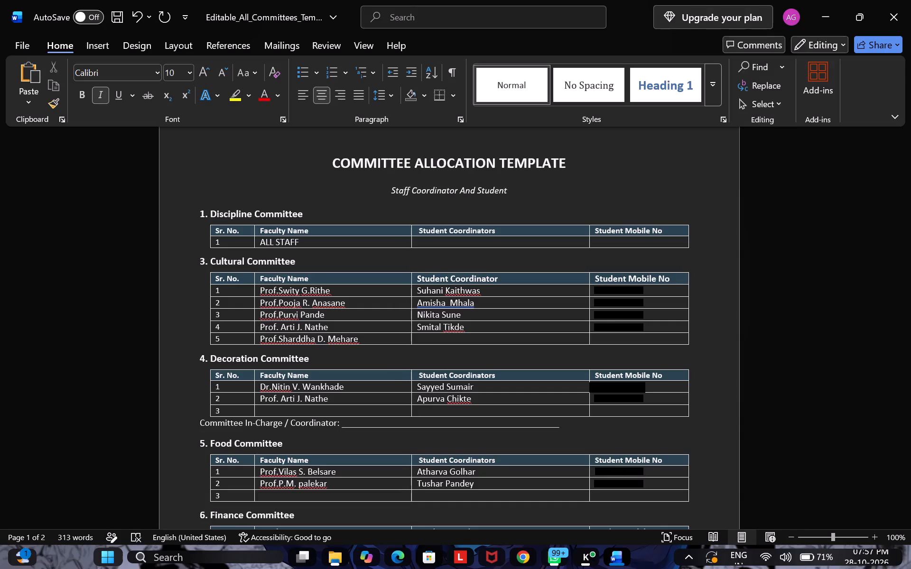
text(Coordinator)
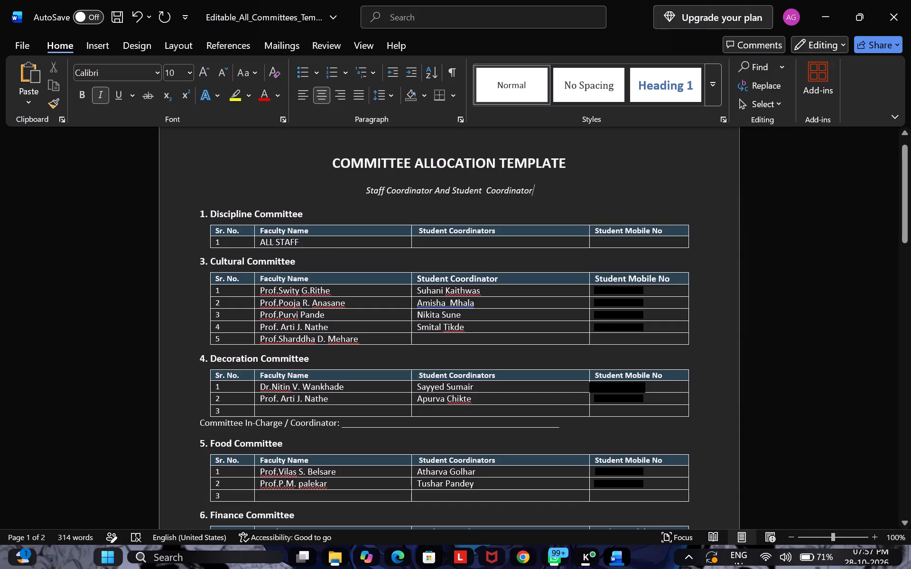
Make the whole subtitle under the document title bold.
drag(514, 192, 493, 193)
drag(493, 193, 506, 192)
click(539, 188)
drag(539, 188, 484, 185)
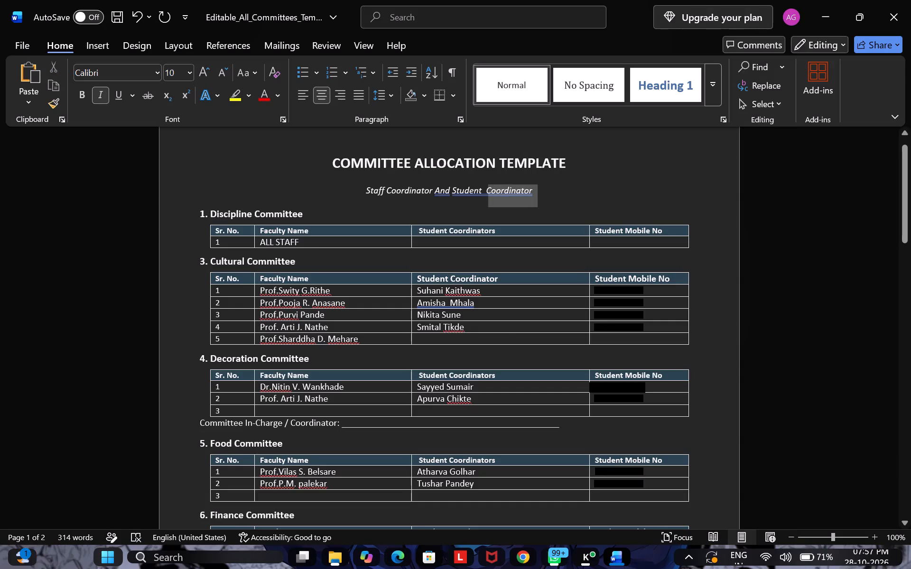
drag(484, 185, 373, 197)
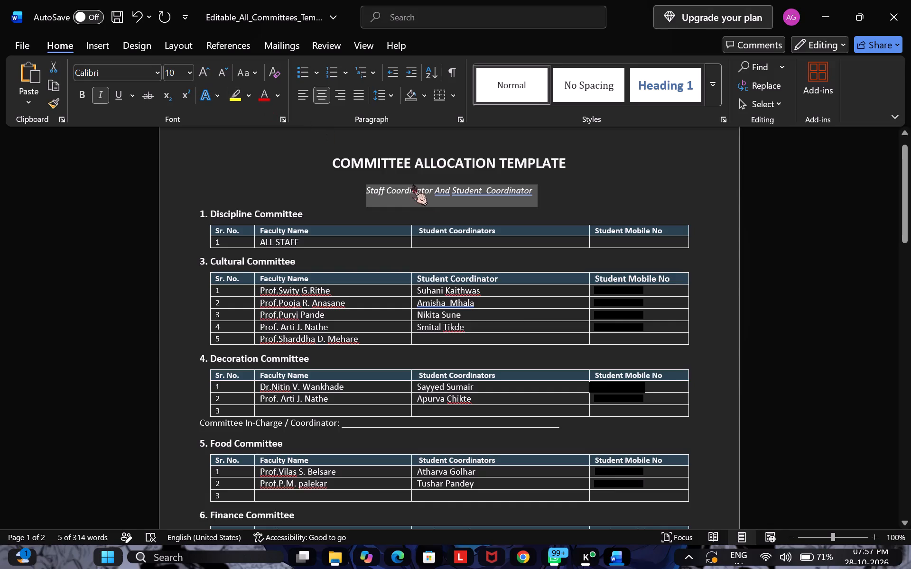
key(ctrl+b)
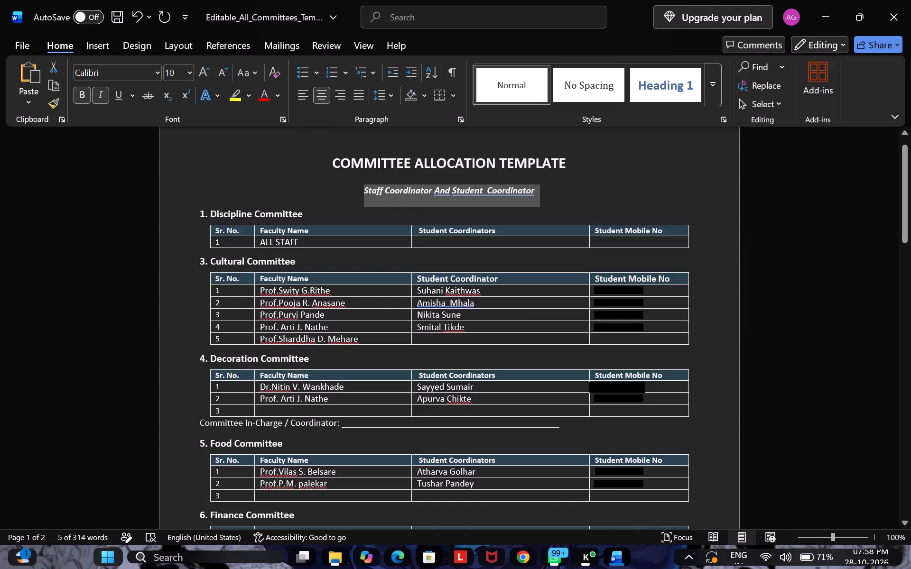
click(325, 167)
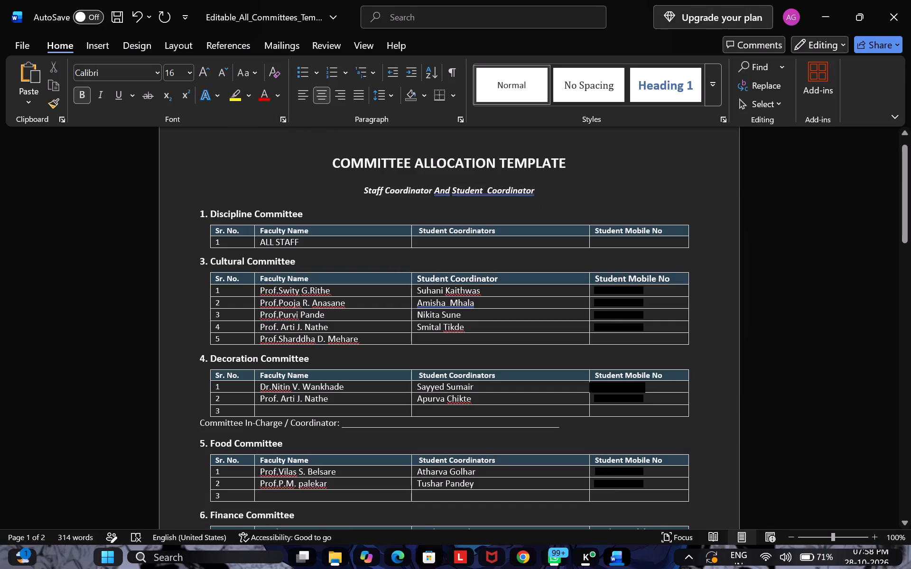
Set up a find-and-replace that searches for the column heading "Faculty Name" copied from the Discipline Committee table.
click(322, 244)
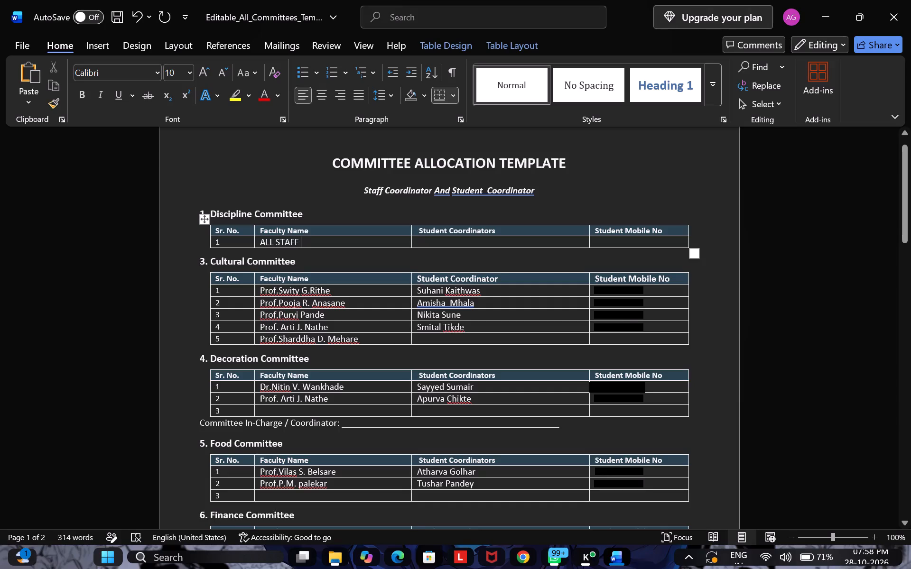
drag(371, 230, 268, 227)
key(ctrl+c)
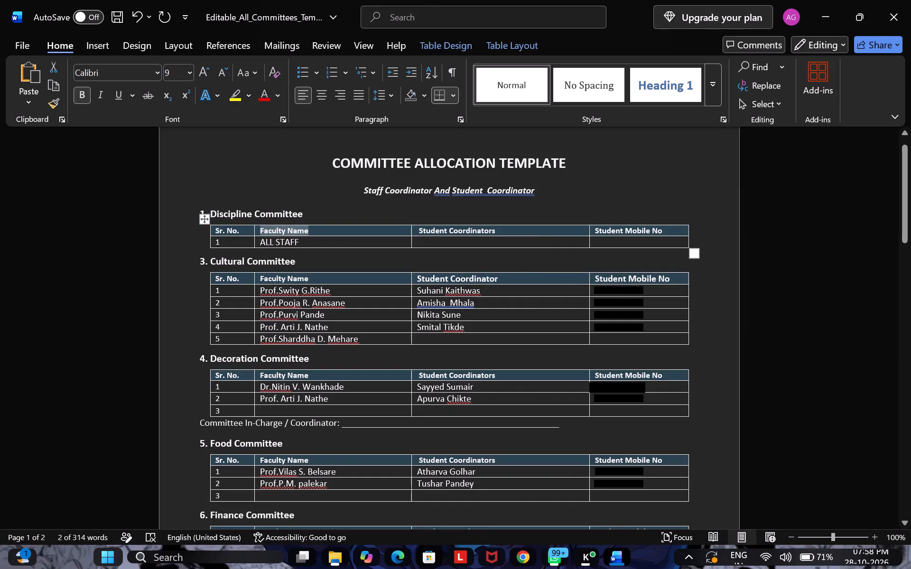
click(747, 75)
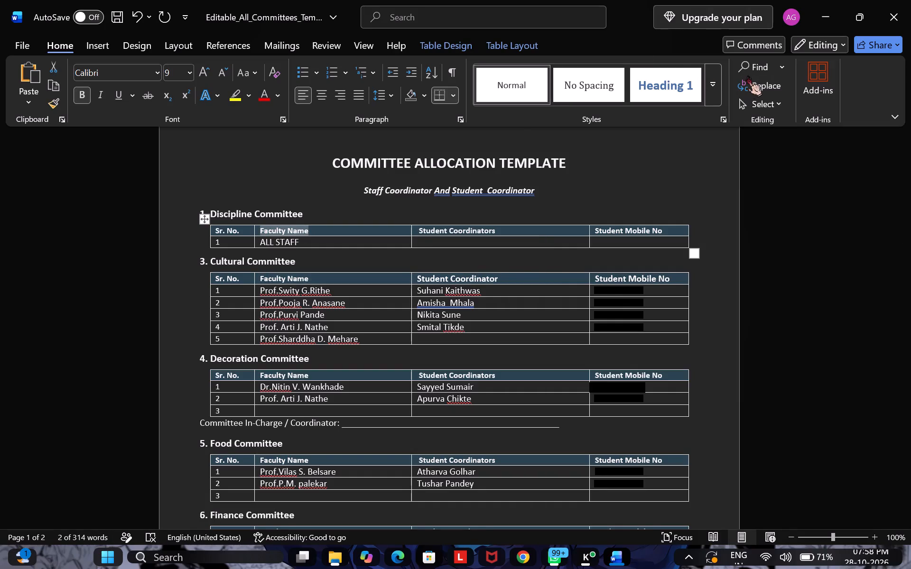
click(759, 81)
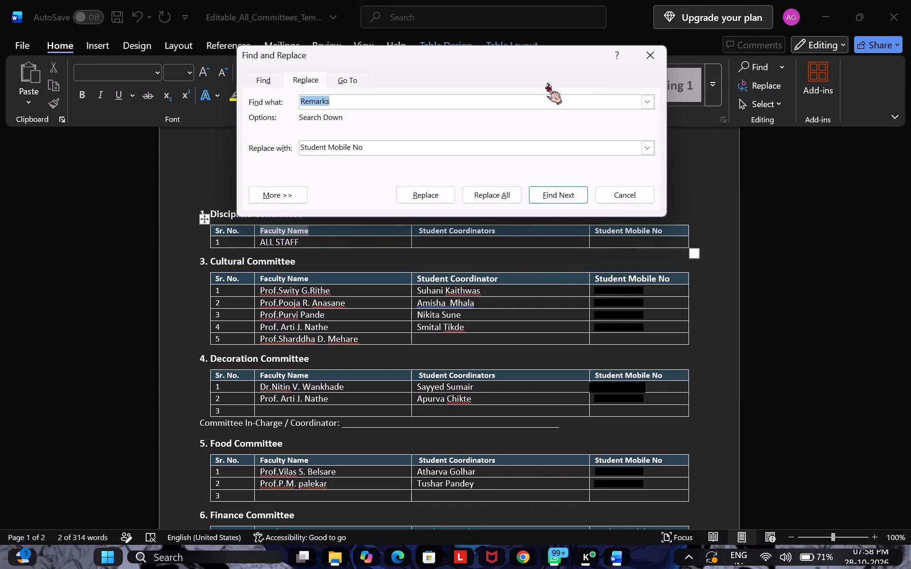
click(533, 96)
key(ctrl+v)
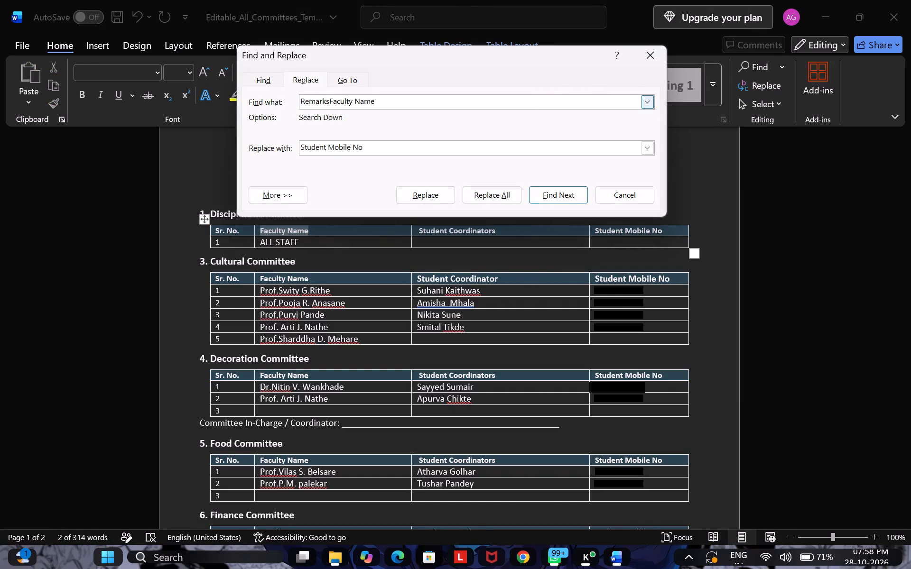
key(BackSpace)
key(BackSpace)
key(BackSpace)
key(BackSpace)
key(BackSpace)
key(BackSpace)
key(BackSpace)
key(BackSpace)
key(BackSpace)
key(BackSpace)
key(BackSpace)
key(BackSpace)
key(BackSpace)
key(BackSpace)
key(BackSpace)
key(BackSpace)
key(BackSpace)
key(BackSpace)
key(BackSpace)
key(BackSpace)
key(ctrl+v)
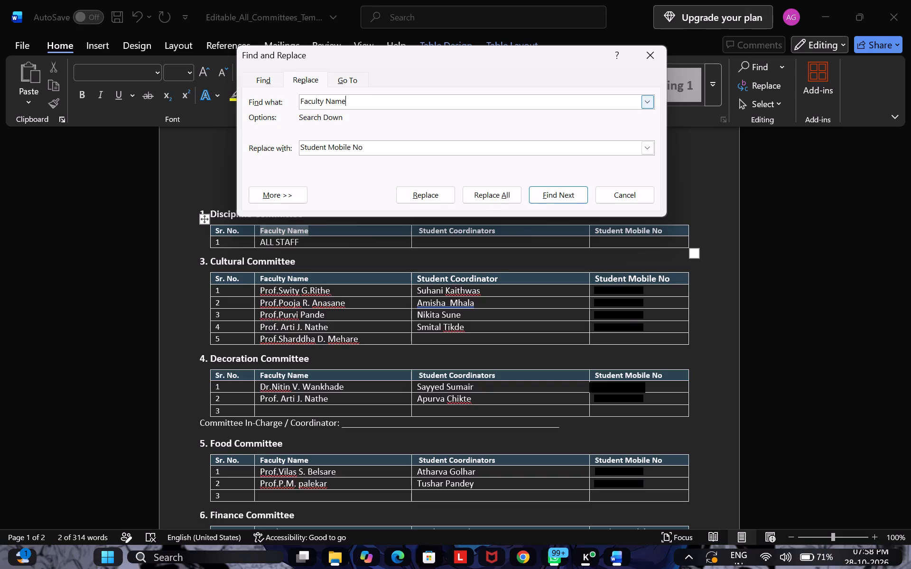
click(458, 142)
key(BackSpace)
key(BackSpace)
key(BackSpace)
key(BackSpace)
key(BackSpace)
key(BackSpace)
key(BackSpace)
key(BackSpace)
key(BackSpace)
key(BackSpace)
key(BackSpace)
key(BackSpace)
key(BackSpace)
key(BackSpace)
key(BackSpace)
key(BackSpace)
key(BackSpace)
key(BackSpace)
key(BackSpace)
key(BackSpace)
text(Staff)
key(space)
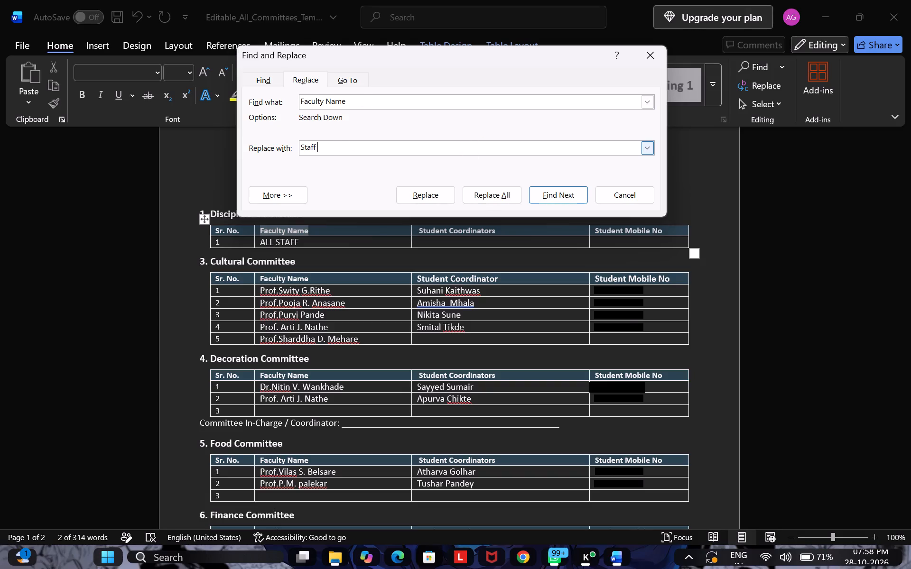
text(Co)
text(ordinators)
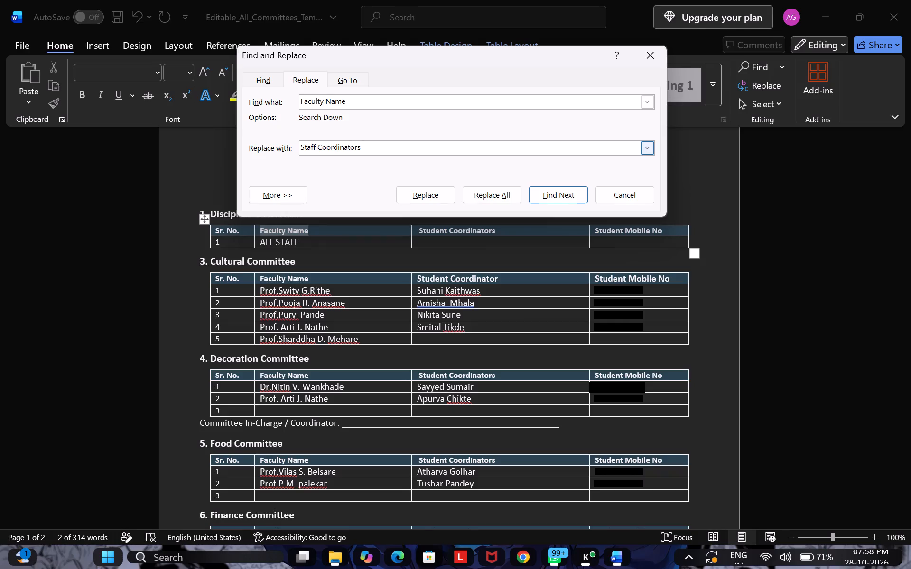